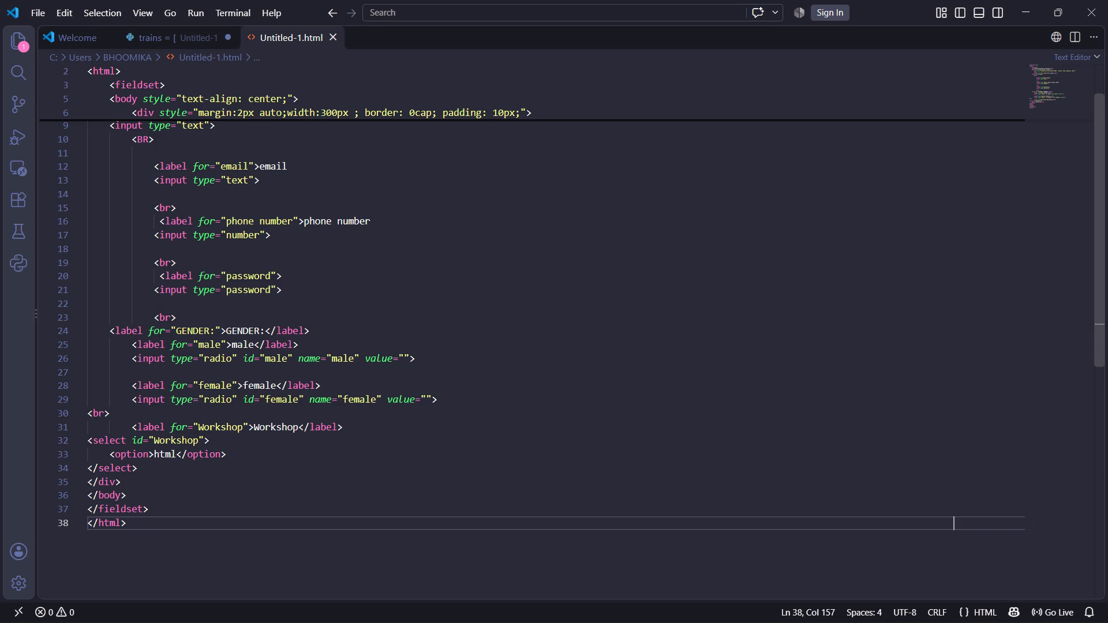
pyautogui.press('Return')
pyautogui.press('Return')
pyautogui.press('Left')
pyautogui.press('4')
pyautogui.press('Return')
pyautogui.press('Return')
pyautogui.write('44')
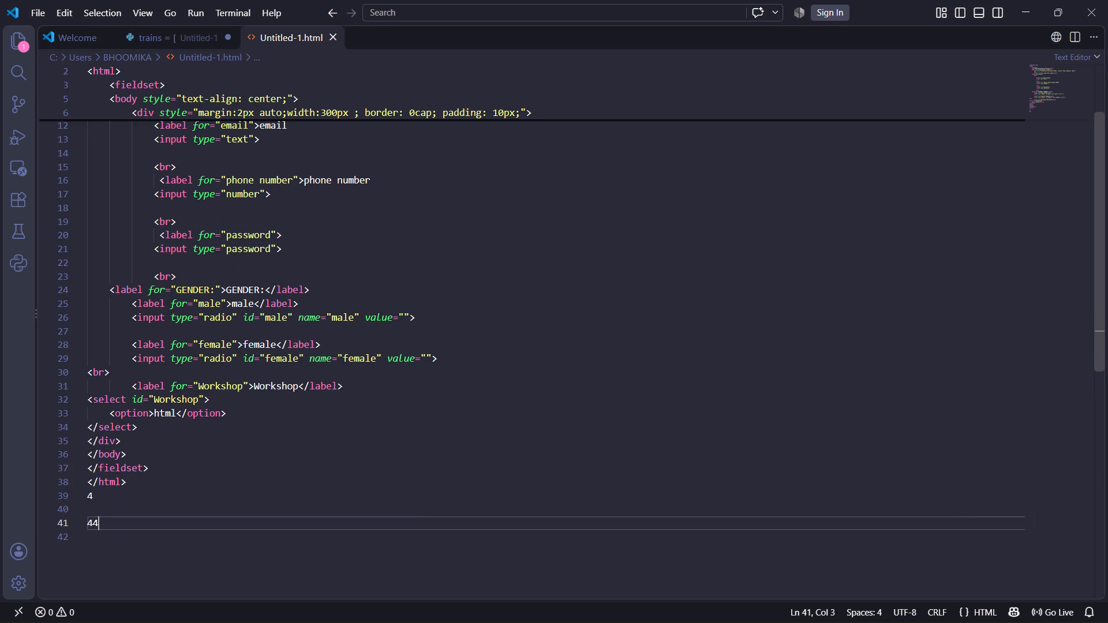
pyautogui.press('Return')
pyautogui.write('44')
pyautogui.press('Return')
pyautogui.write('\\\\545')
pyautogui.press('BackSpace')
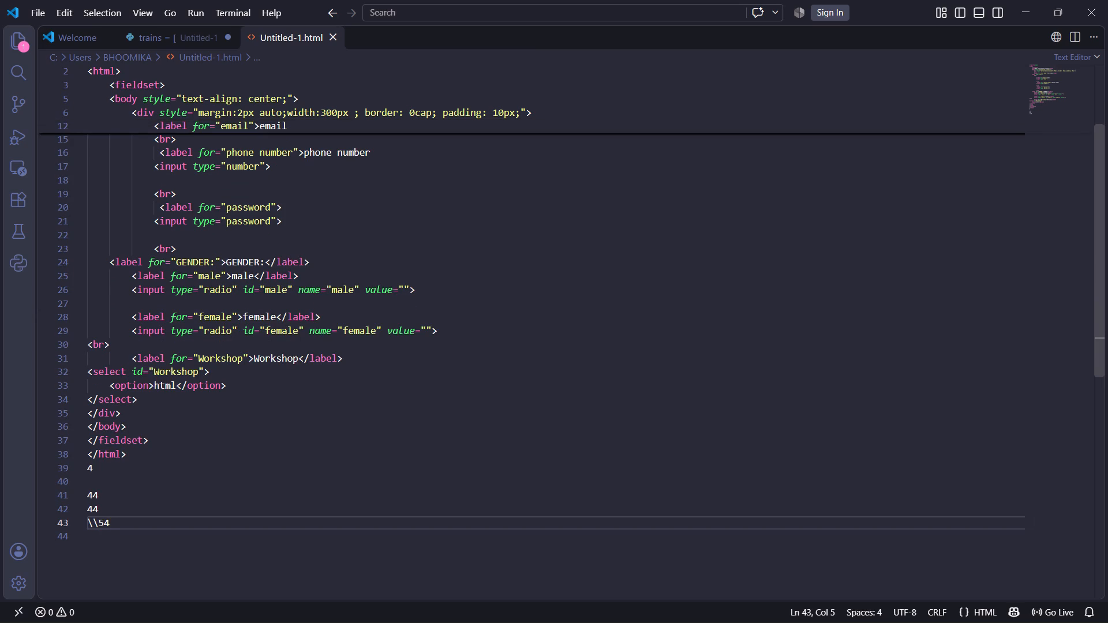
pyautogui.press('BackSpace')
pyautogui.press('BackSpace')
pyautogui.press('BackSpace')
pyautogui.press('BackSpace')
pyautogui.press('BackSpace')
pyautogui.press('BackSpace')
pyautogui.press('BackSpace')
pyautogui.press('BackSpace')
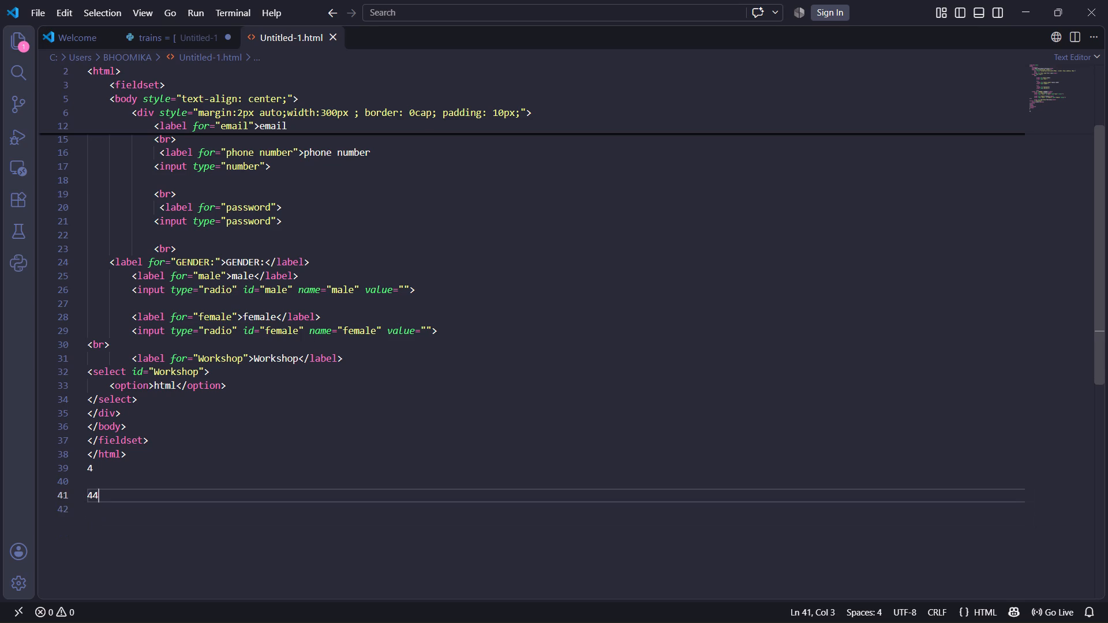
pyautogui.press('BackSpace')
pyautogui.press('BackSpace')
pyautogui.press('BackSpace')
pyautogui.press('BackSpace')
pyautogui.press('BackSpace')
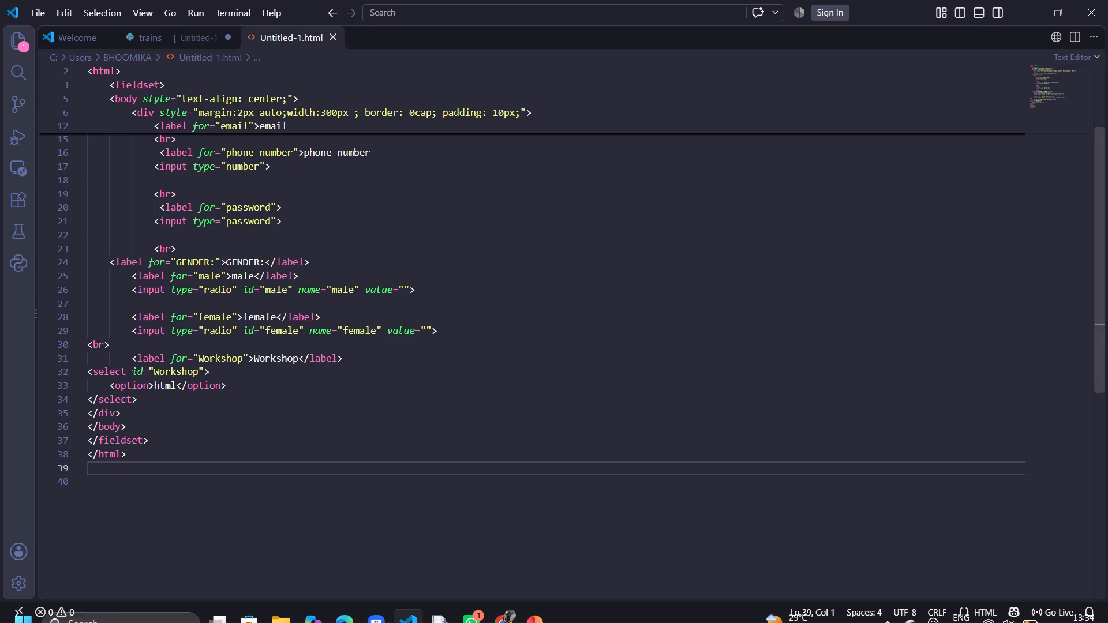
# Switch to File Explorer, open the recent image Screenshot (3), and go to its containing Screenshots folder.
pyautogui.click(287, 604)
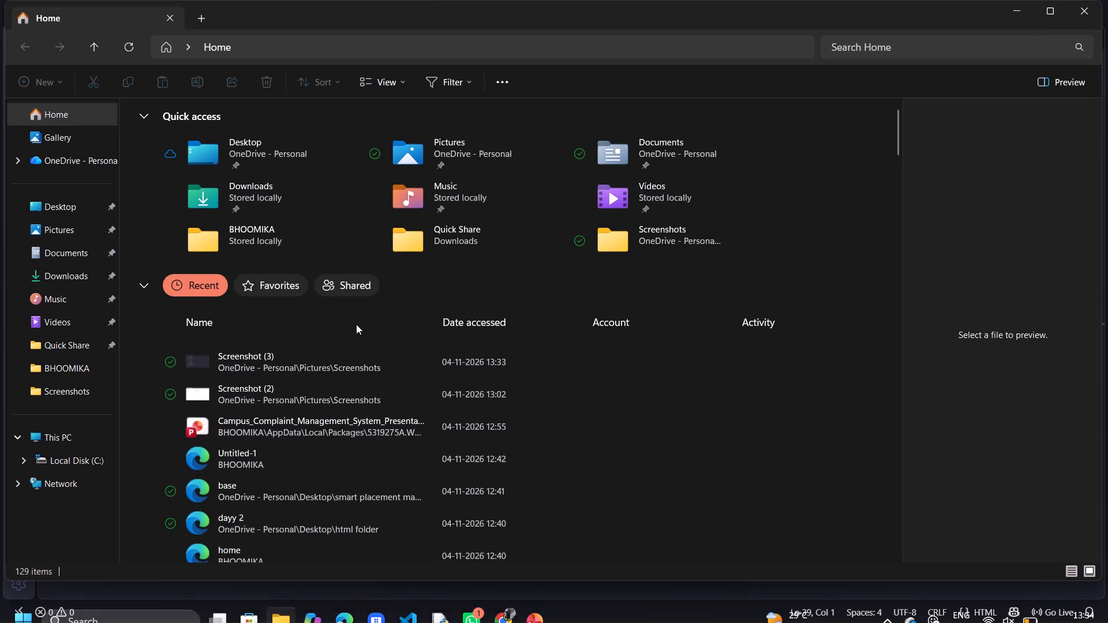
pyautogui.click(298, 360)
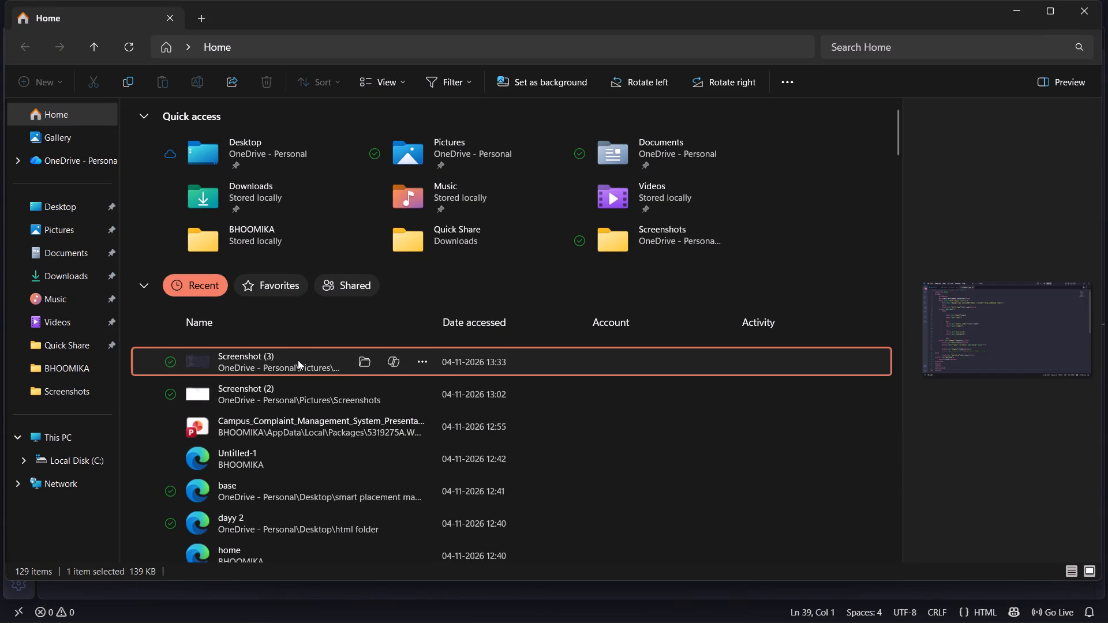
pyautogui.doubleClick(298, 360)
pyautogui.click(361, 354)
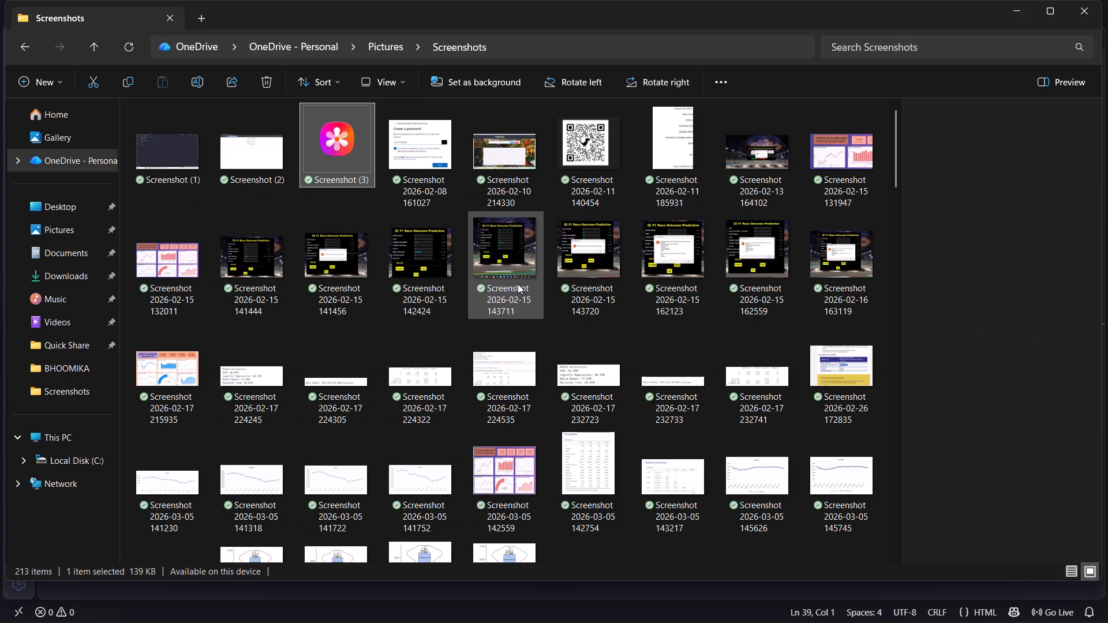
# Open the Screenshot (1) image from the Screenshots folder.
pyautogui.rightClick(153, 160)
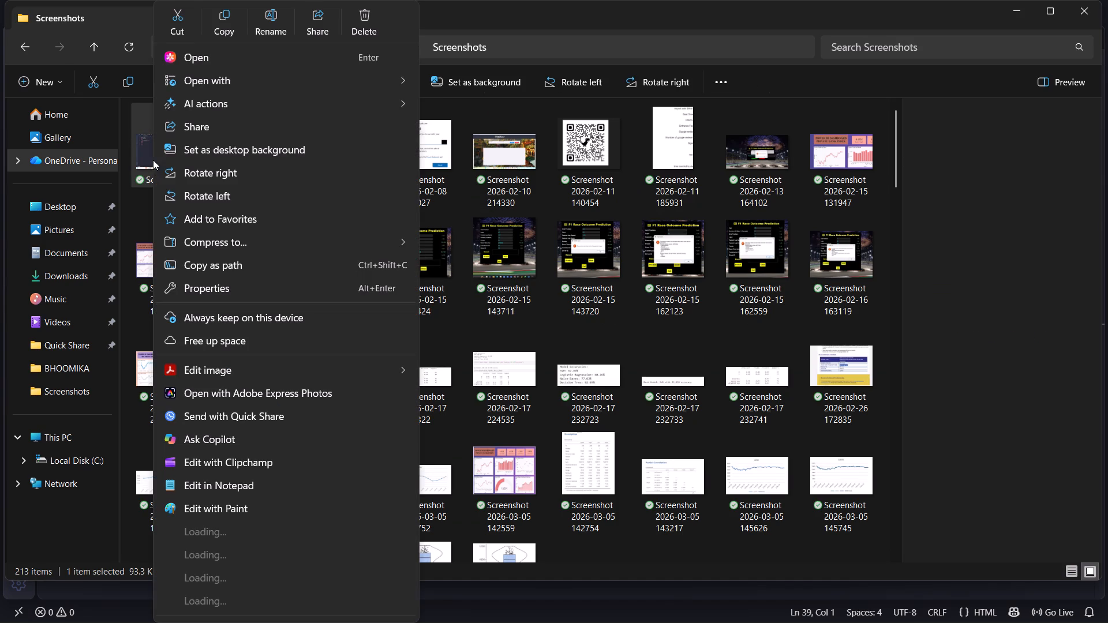
pyautogui.click(261, 55)
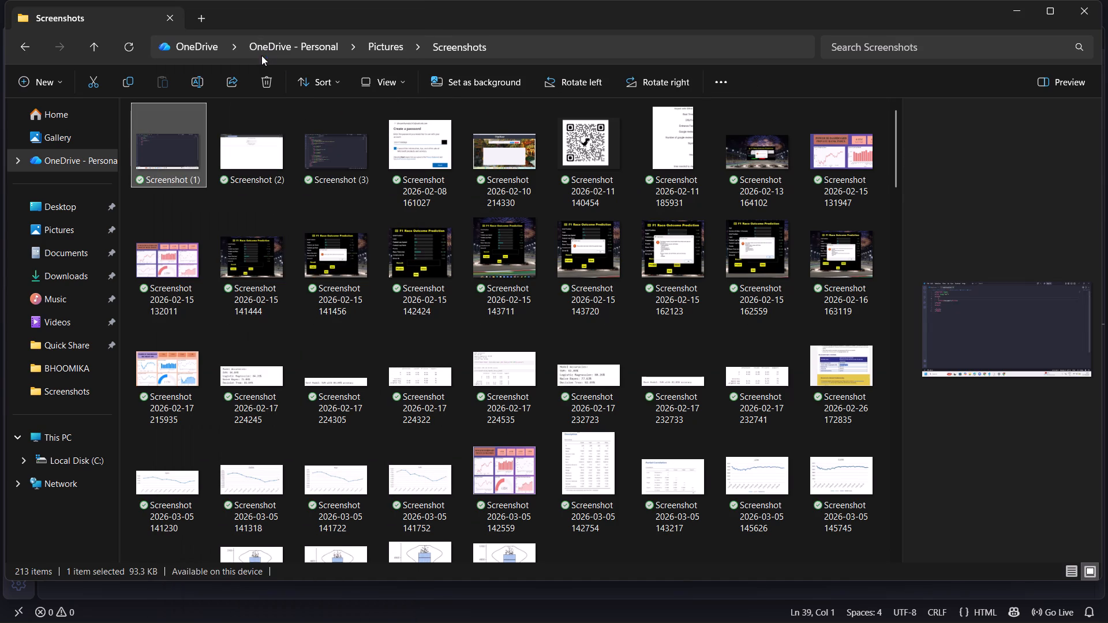
# Copy the Screenshot (3) image from the Gallery viewer and close the viewer.
pyautogui.click(564, 598)
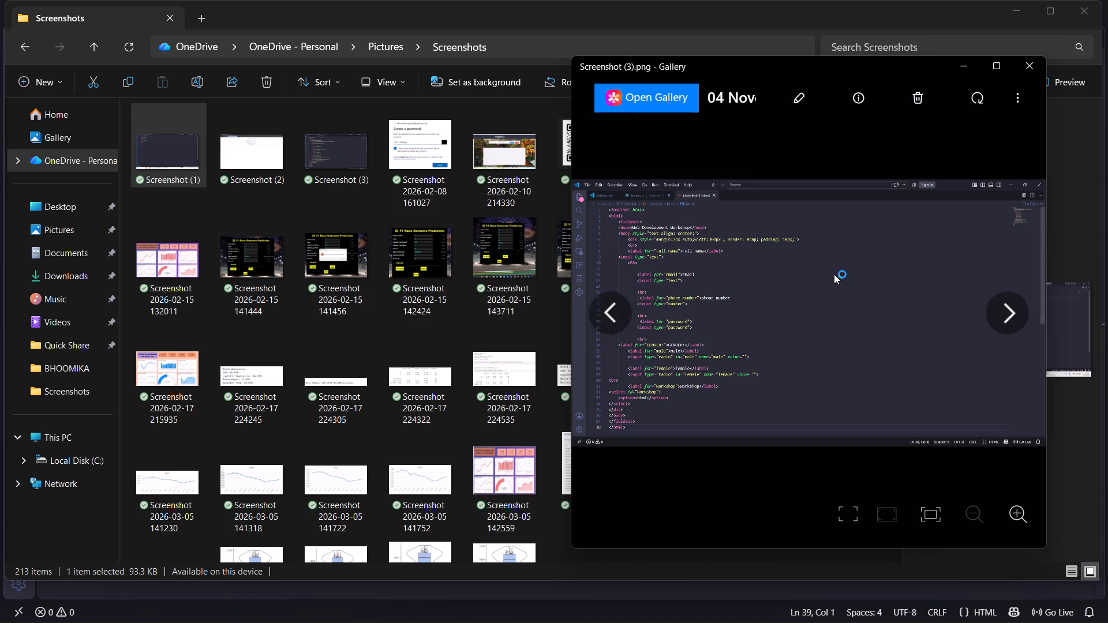
pyautogui.rightClick(823, 260)
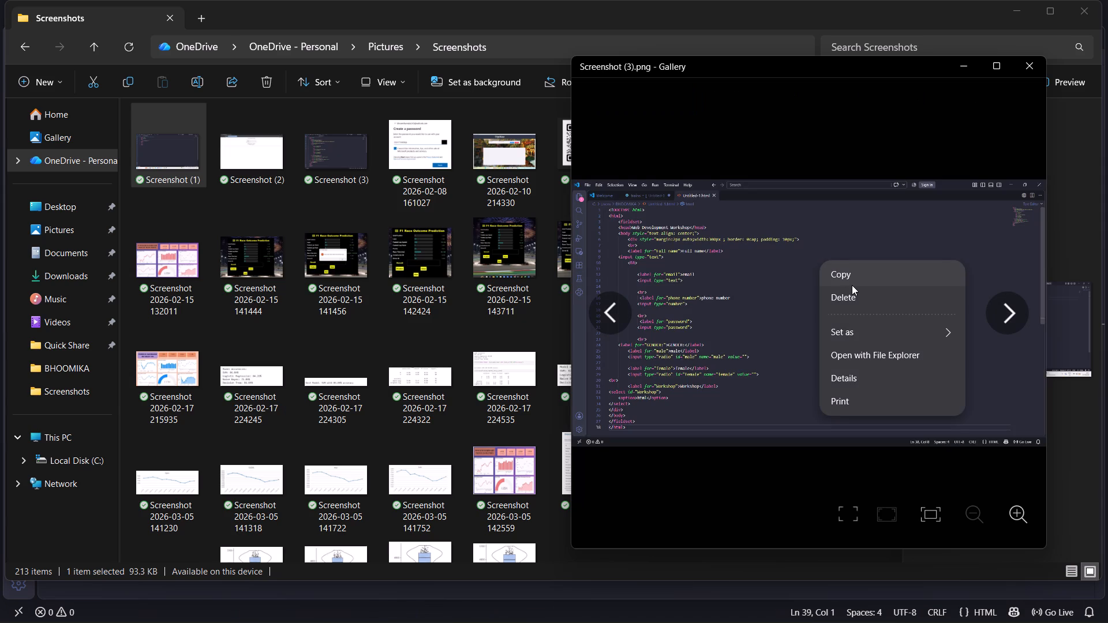
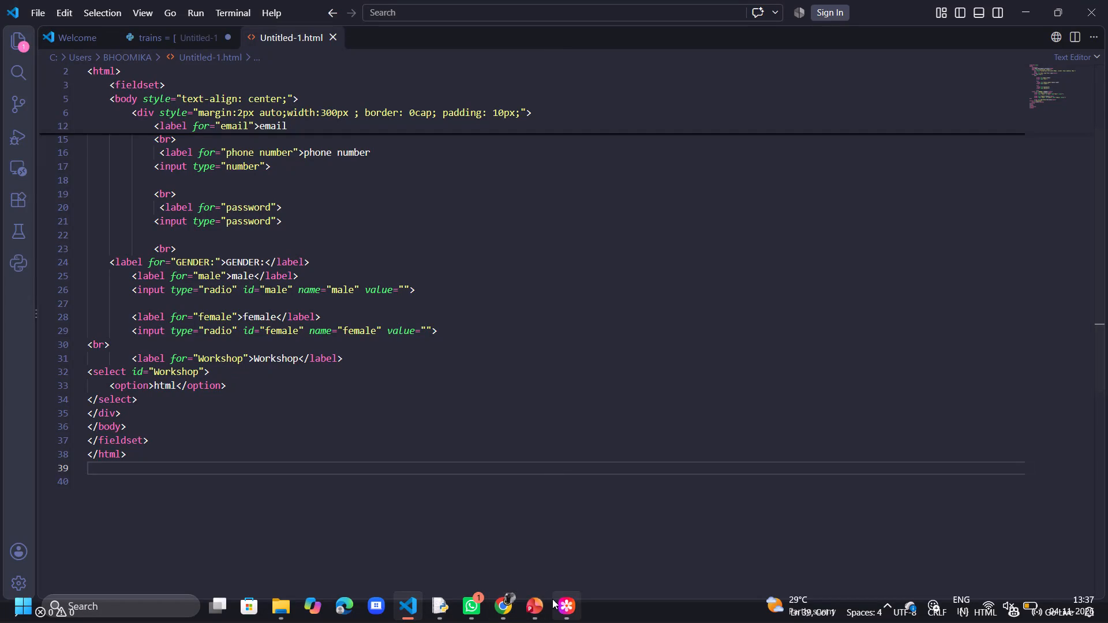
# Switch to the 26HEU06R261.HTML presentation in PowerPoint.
pyautogui.click(567, 536)
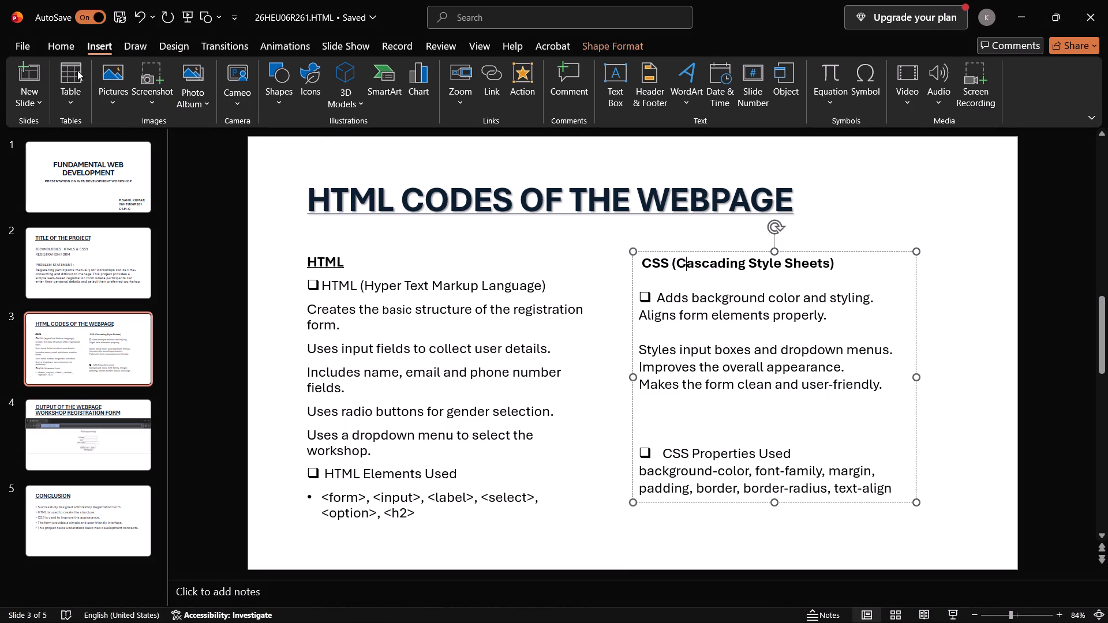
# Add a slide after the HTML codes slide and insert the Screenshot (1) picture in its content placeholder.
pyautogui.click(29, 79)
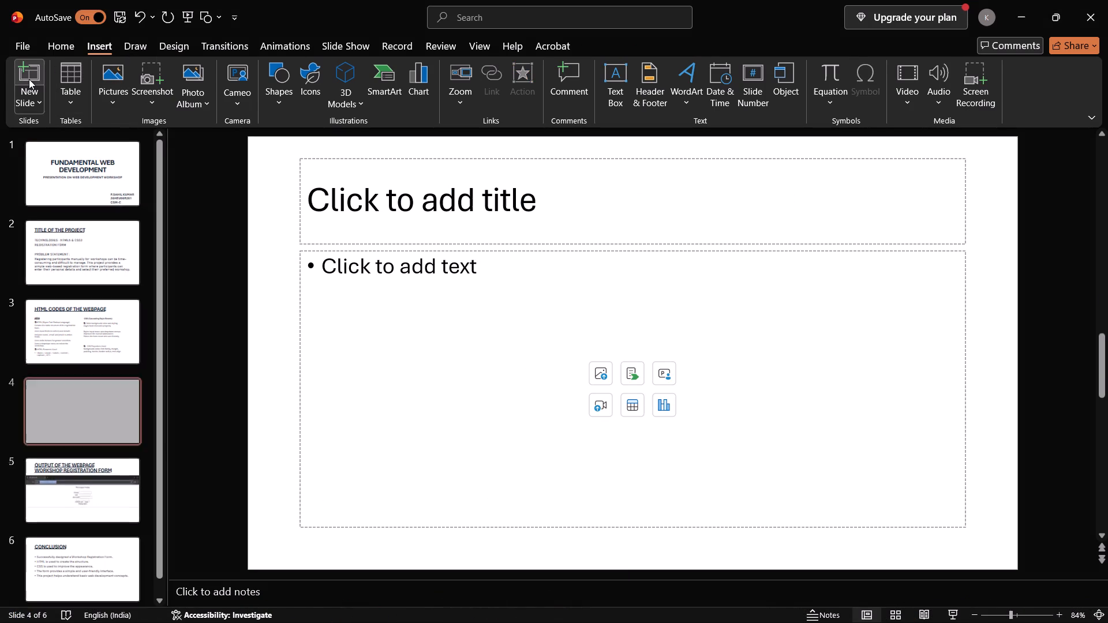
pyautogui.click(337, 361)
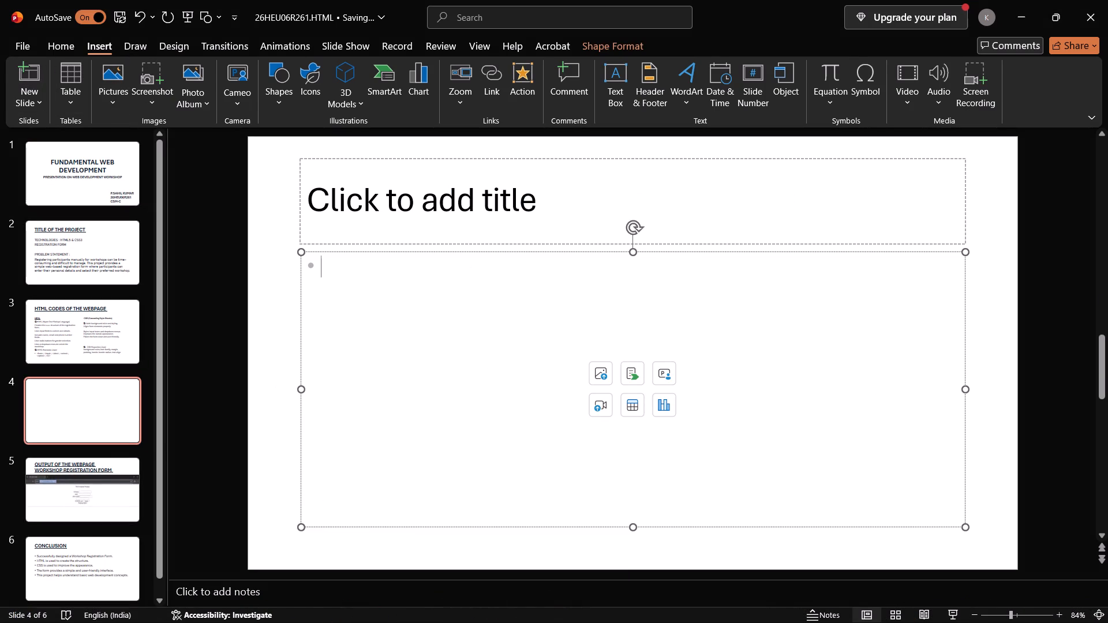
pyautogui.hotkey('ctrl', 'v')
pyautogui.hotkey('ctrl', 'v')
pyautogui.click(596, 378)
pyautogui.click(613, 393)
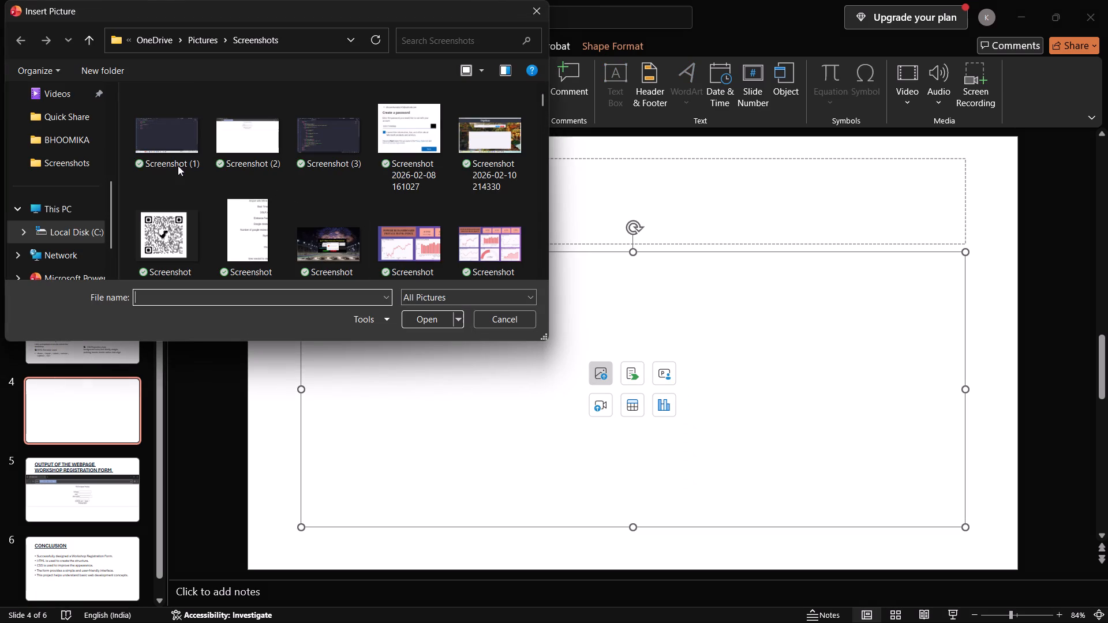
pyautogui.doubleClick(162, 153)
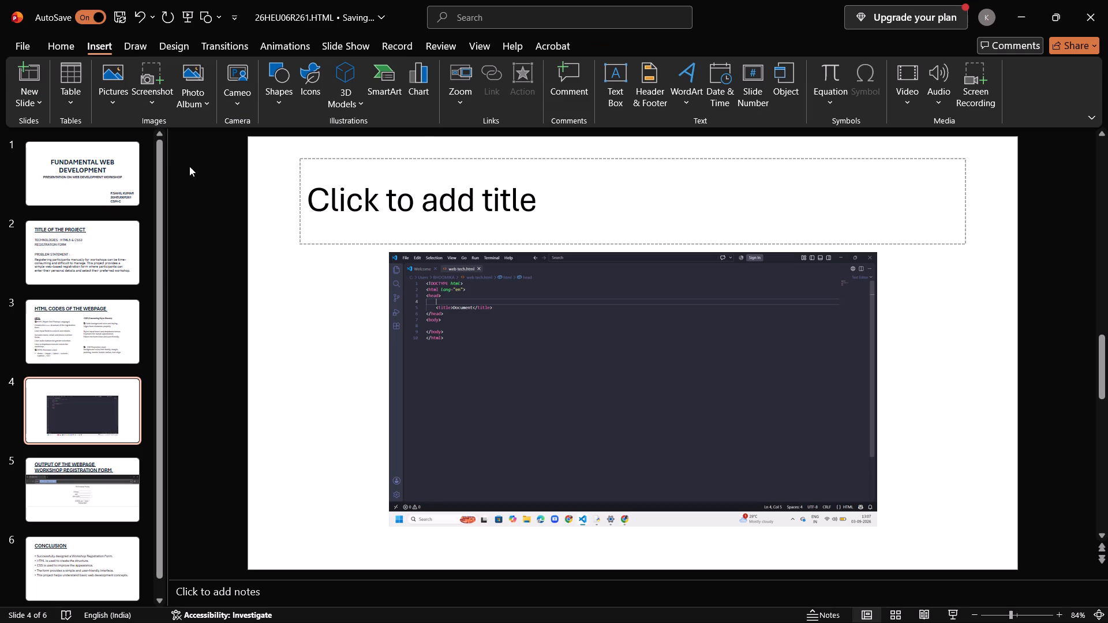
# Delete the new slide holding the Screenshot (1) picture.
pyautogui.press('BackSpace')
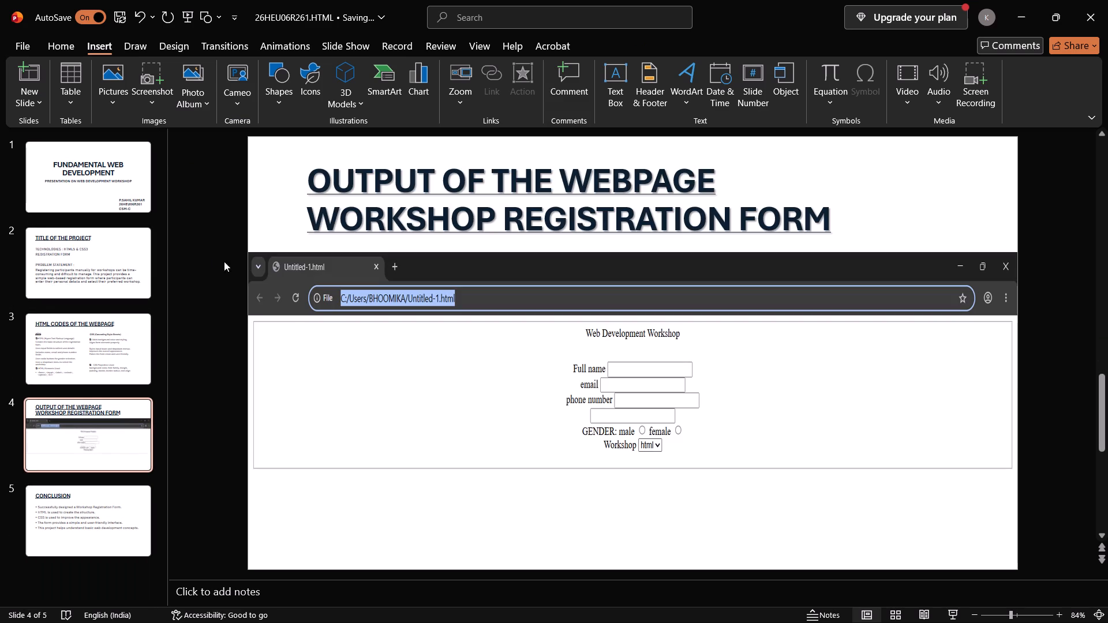
# Add a slide after the webpage output slide and insert the Screenshot (3) picture from the Screenshots folder.
pyautogui.click(34, 75)
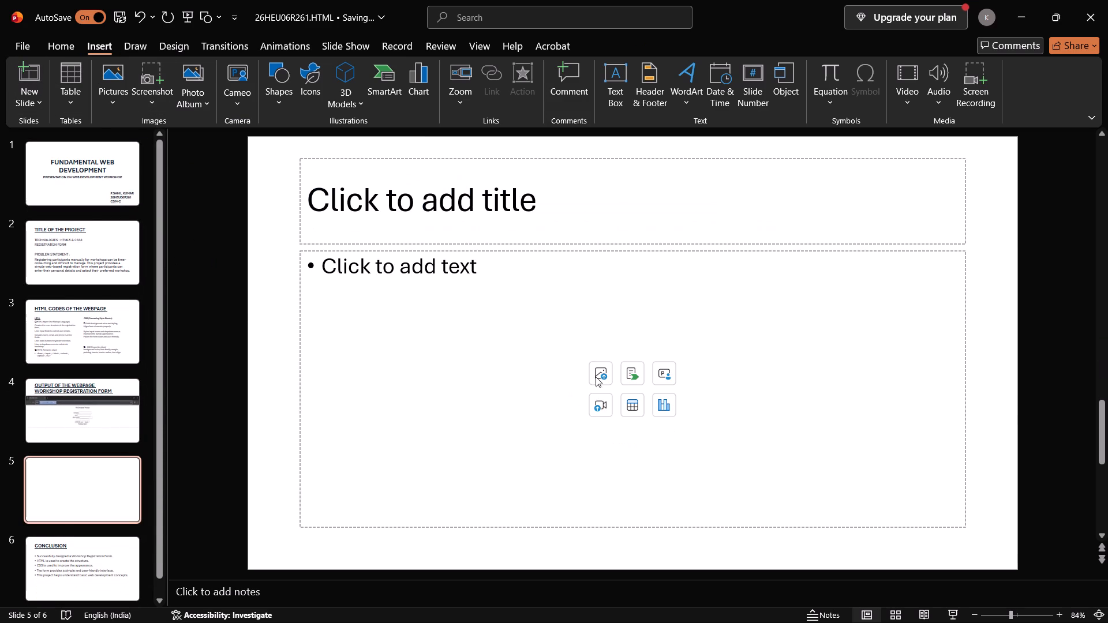
pyautogui.click(596, 377)
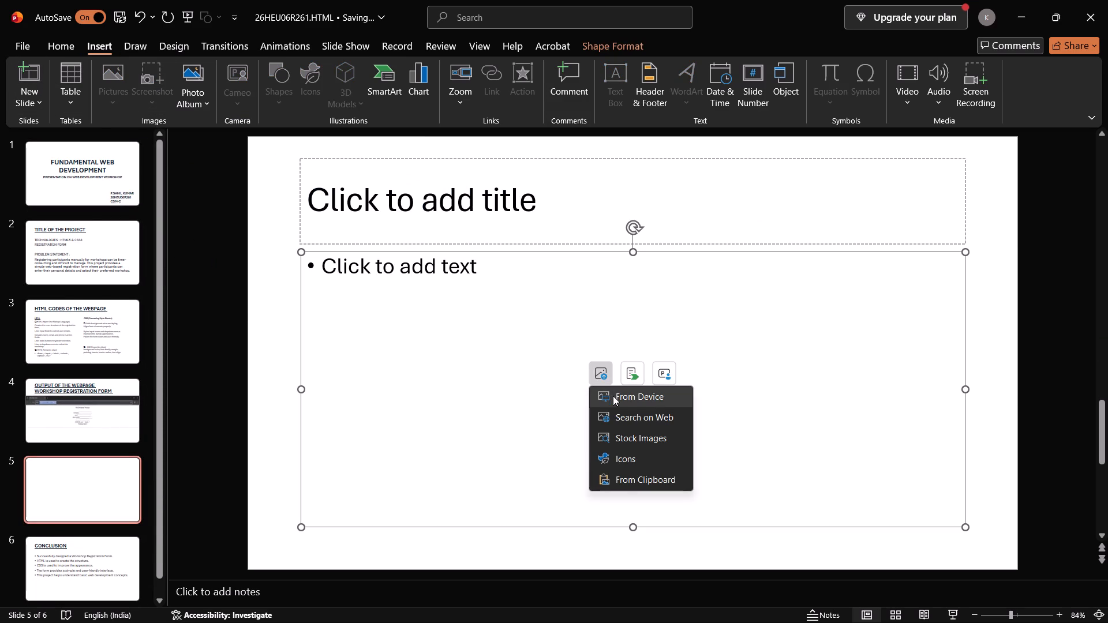
pyautogui.click(613, 396)
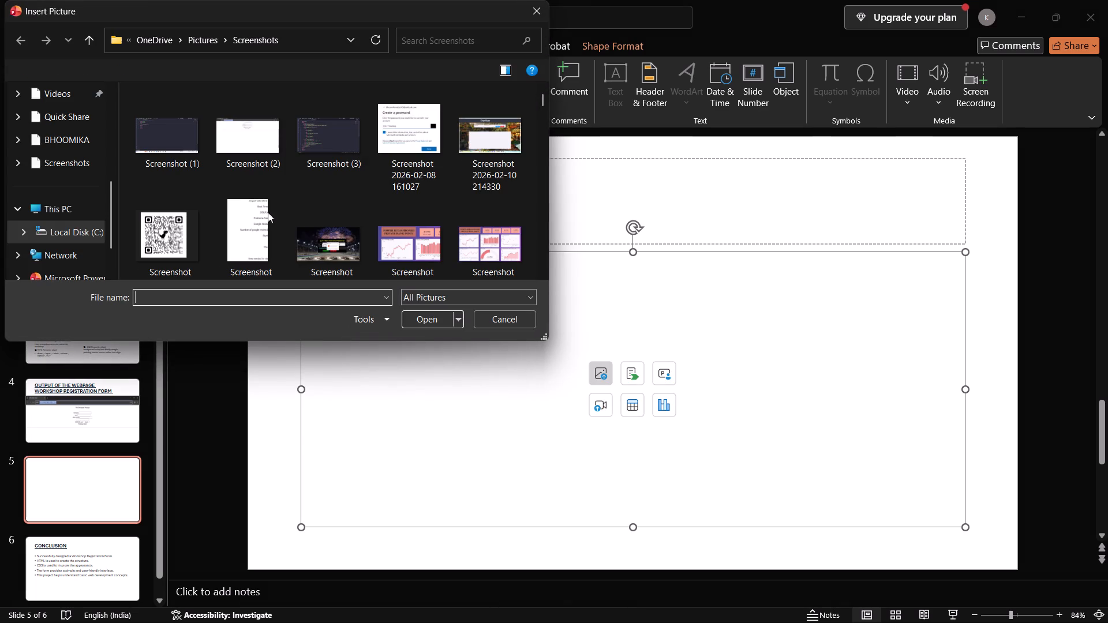
pyautogui.doubleClick(306, 149)
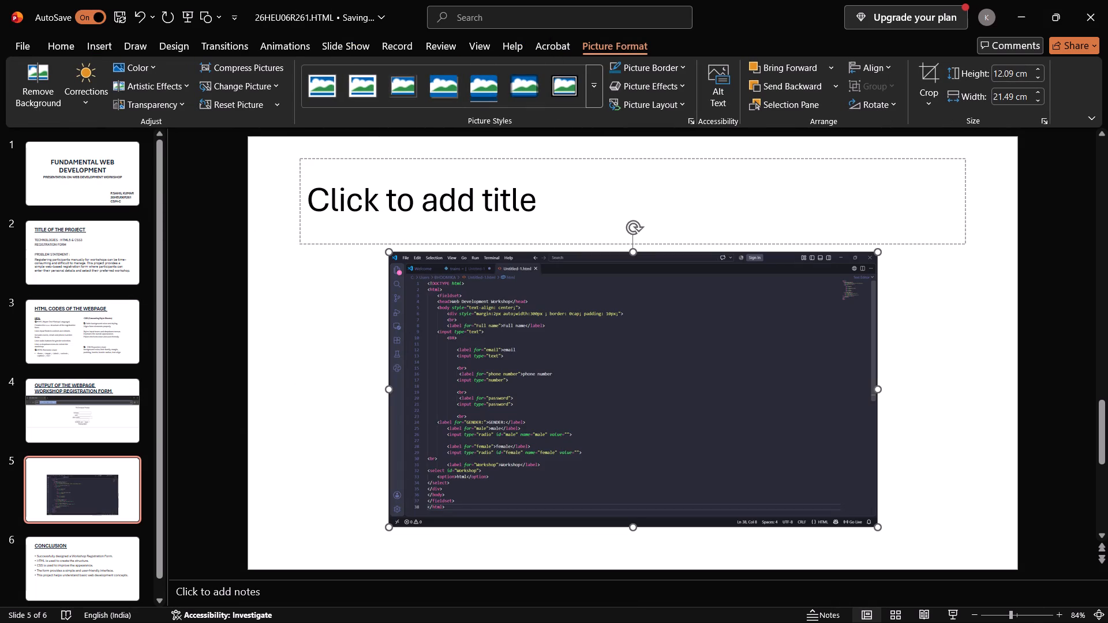
# Stretch the code screenshot to cover the whole slide, about 33.87 cm wide and 19.05 cm high.
pyautogui.moveTo(390, 387); pyautogui.dragTo(248, 363)
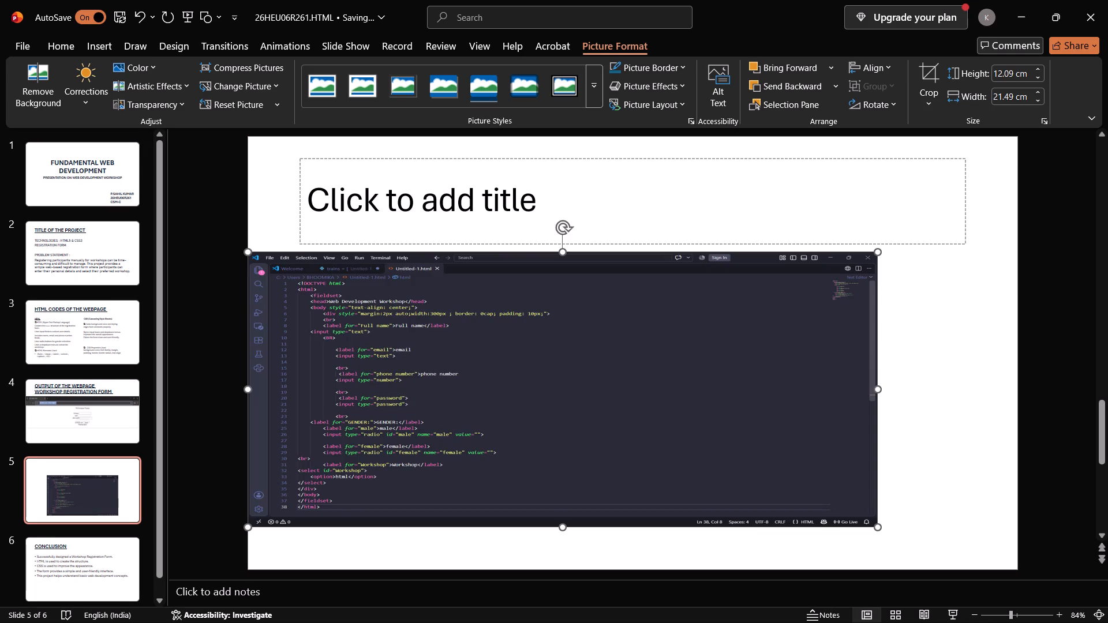
pyautogui.moveTo(879, 389); pyautogui.dragTo(965, 403)
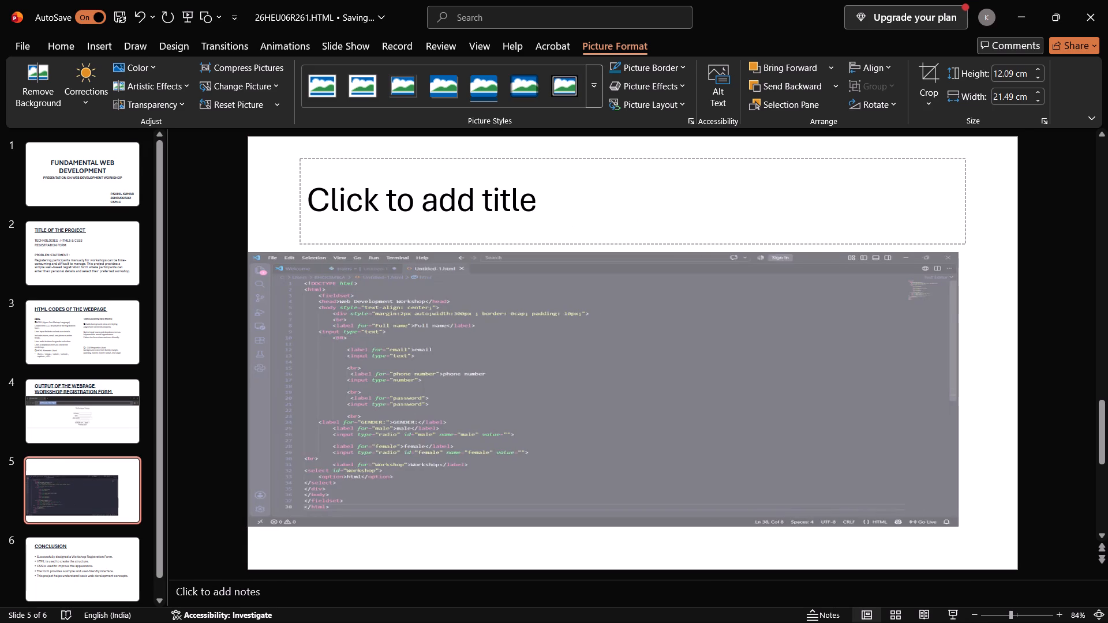
pyautogui.moveTo(965, 403); pyautogui.dragTo(1021, 404)
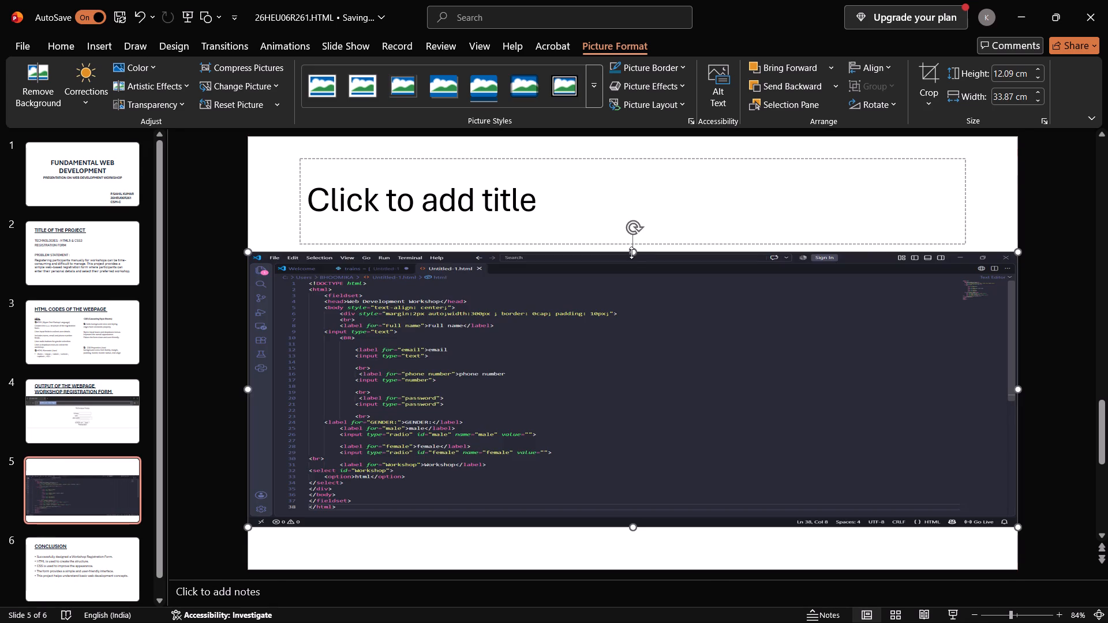
pyautogui.moveTo(631, 253); pyautogui.dragTo(628, 140)
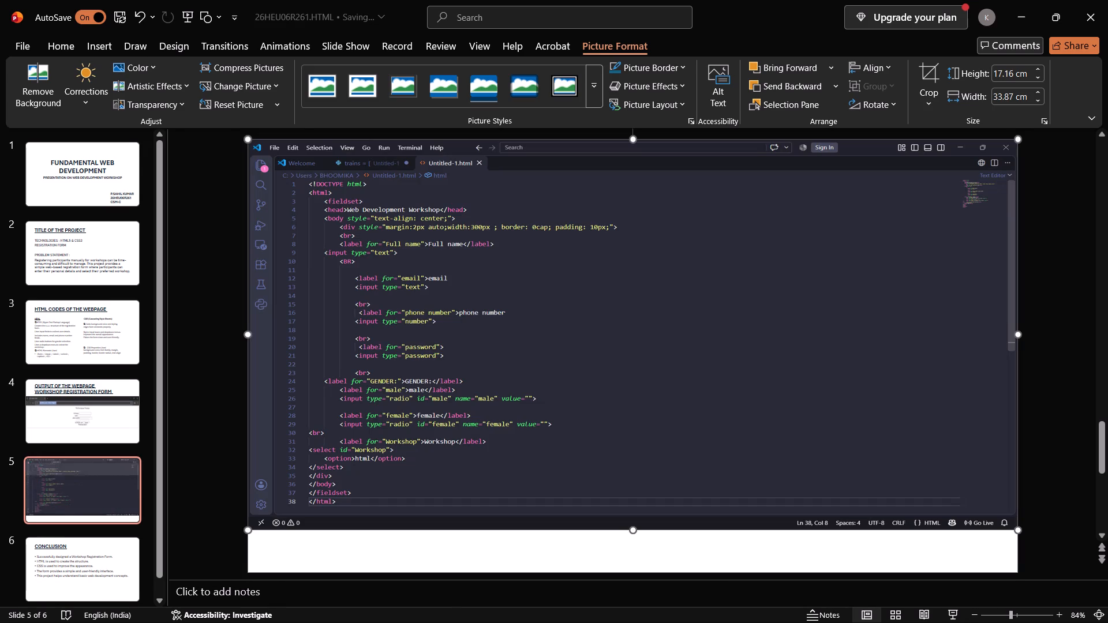
pyautogui.moveTo(630, 530); pyautogui.dragTo(630, 572)
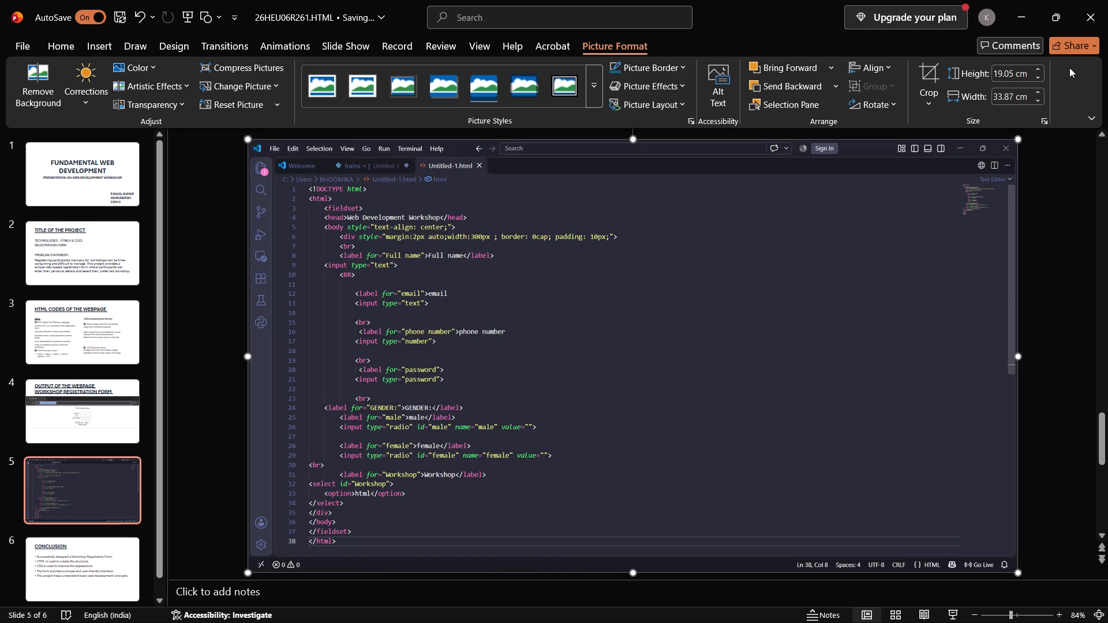
# Crop the screenshot to just the numbered HTML code lines, about 15.49 cm wide and 16 cm high.
pyautogui.click(939, 70)
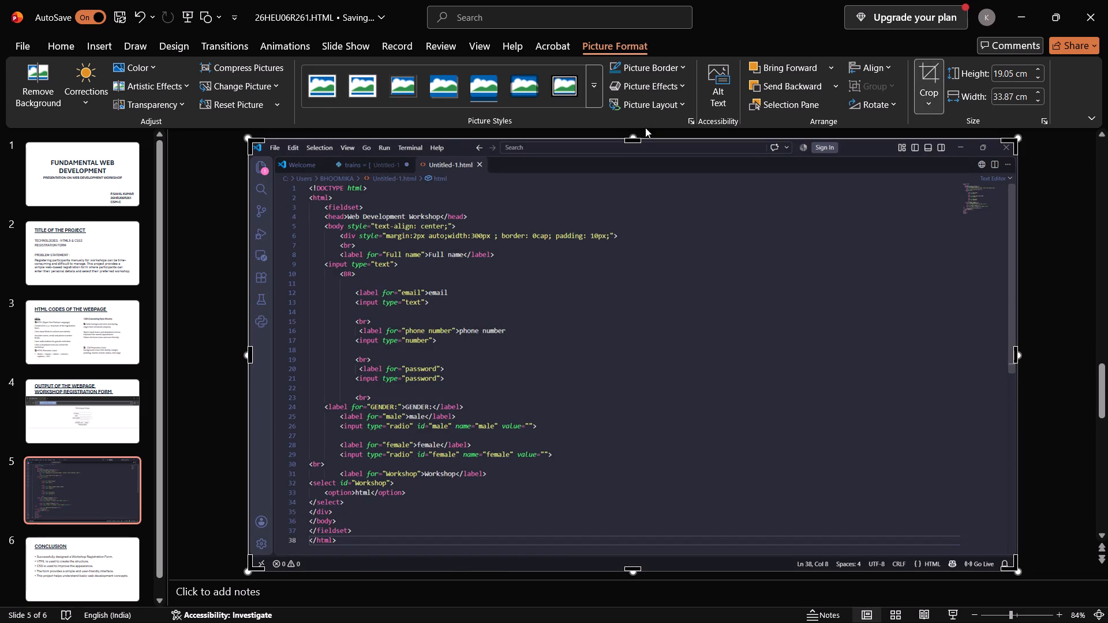
pyautogui.moveTo(631, 134); pyautogui.dragTo(631, 149)
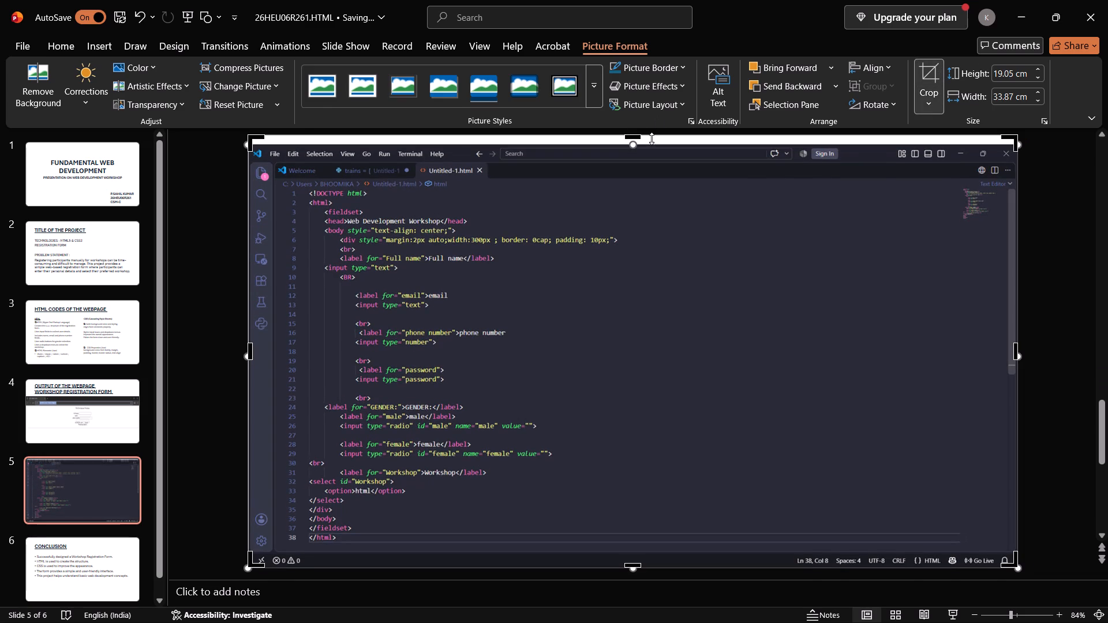
pyautogui.moveTo(632, 147); pyautogui.dragTo(632, 139)
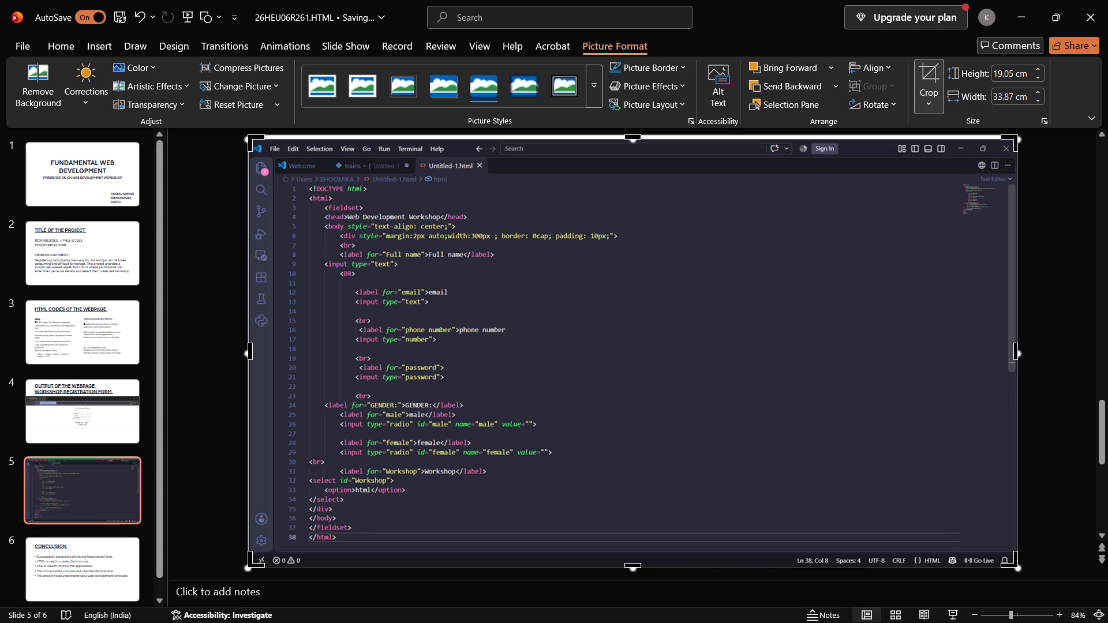
pyautogui.moveTo(632, 136); pyautogui.dragTo(635, 172)
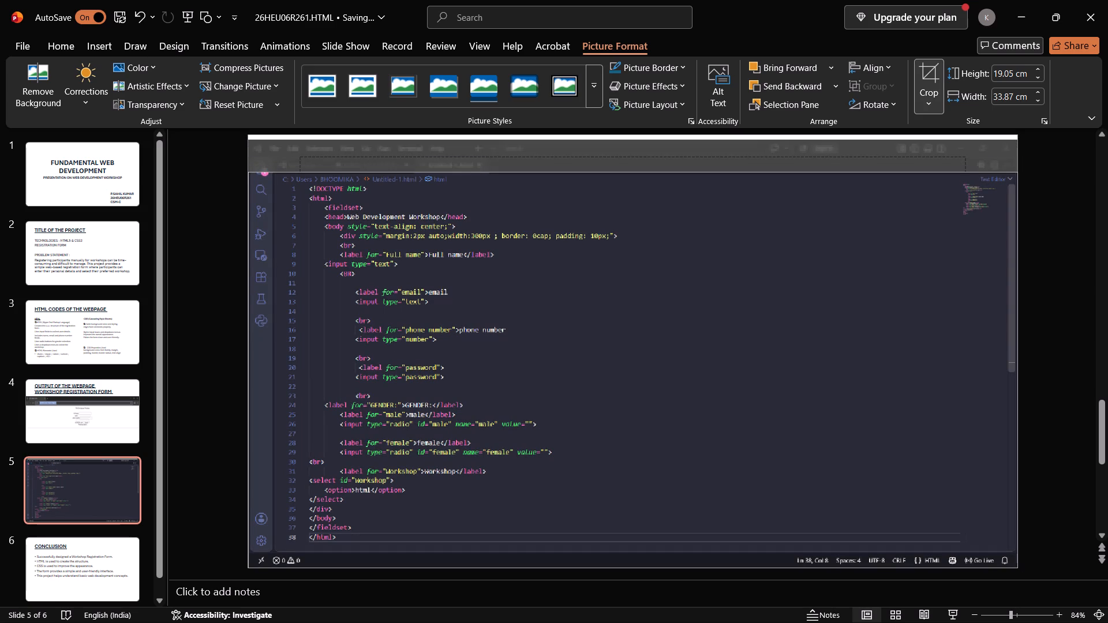
pyautogui.moveTo(635, 172); pyautogui.dragTo(635, 181)
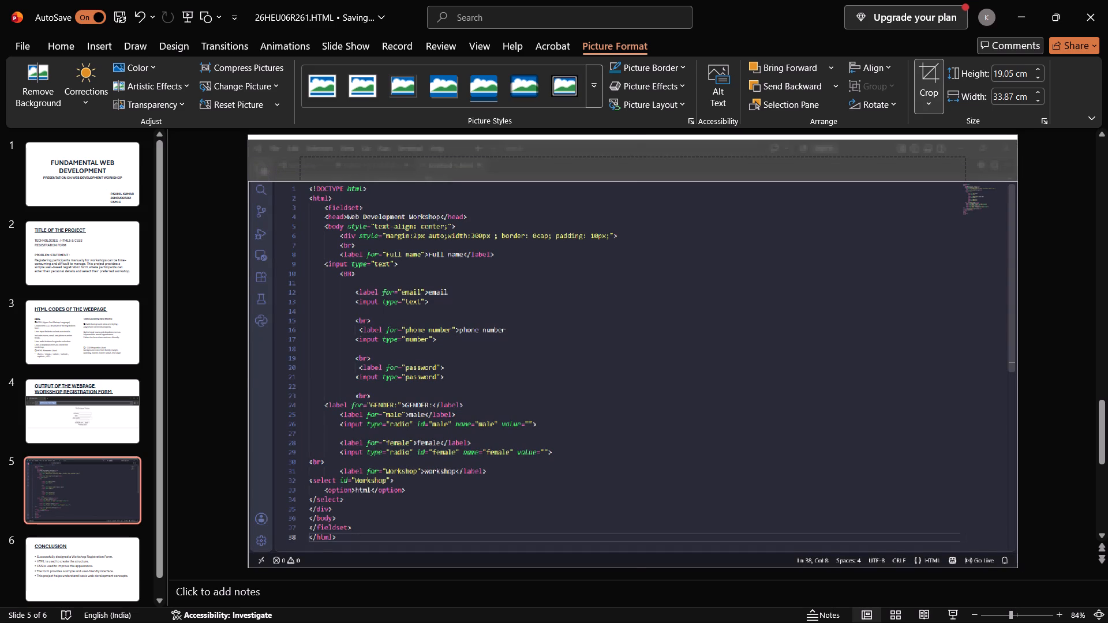
pyautogui.moveTo(635, 181); pyautogui.dragTo(635, 182)
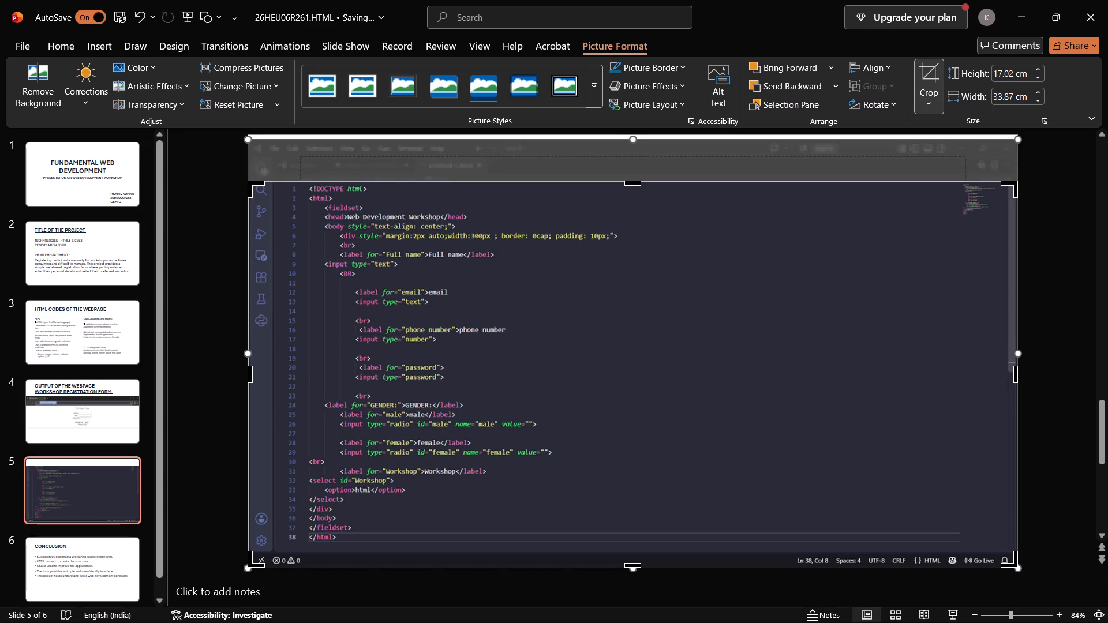
pyautogui.moveTo(638, 566); pyautogui.dragTo(637, 552)
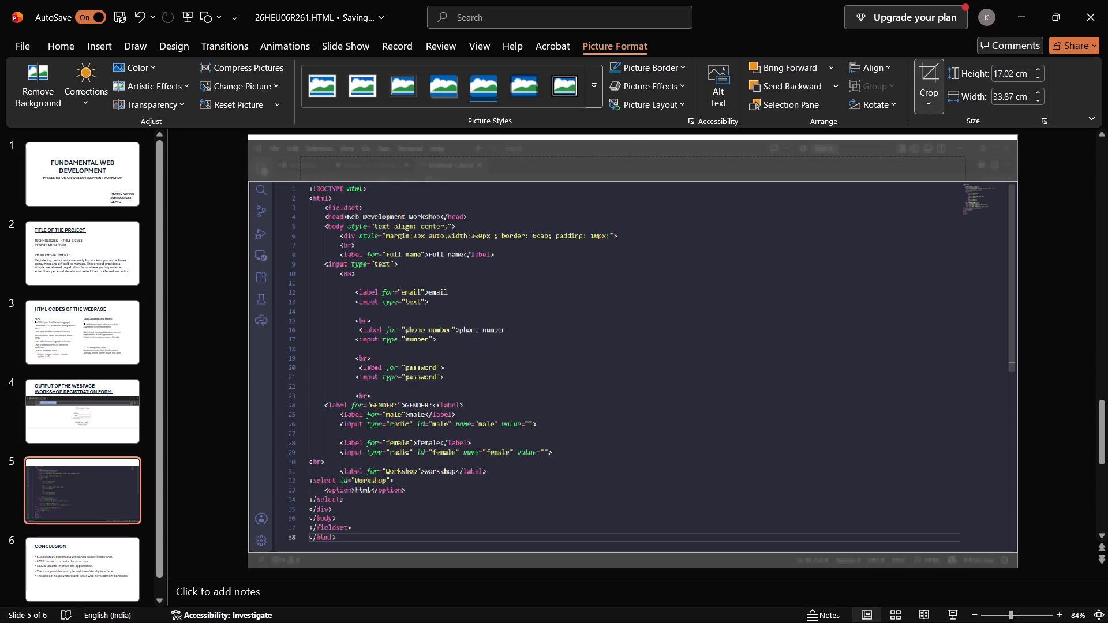
pyautogui.moveTo(637, 552); pyautogui.dragTo(637, 548)
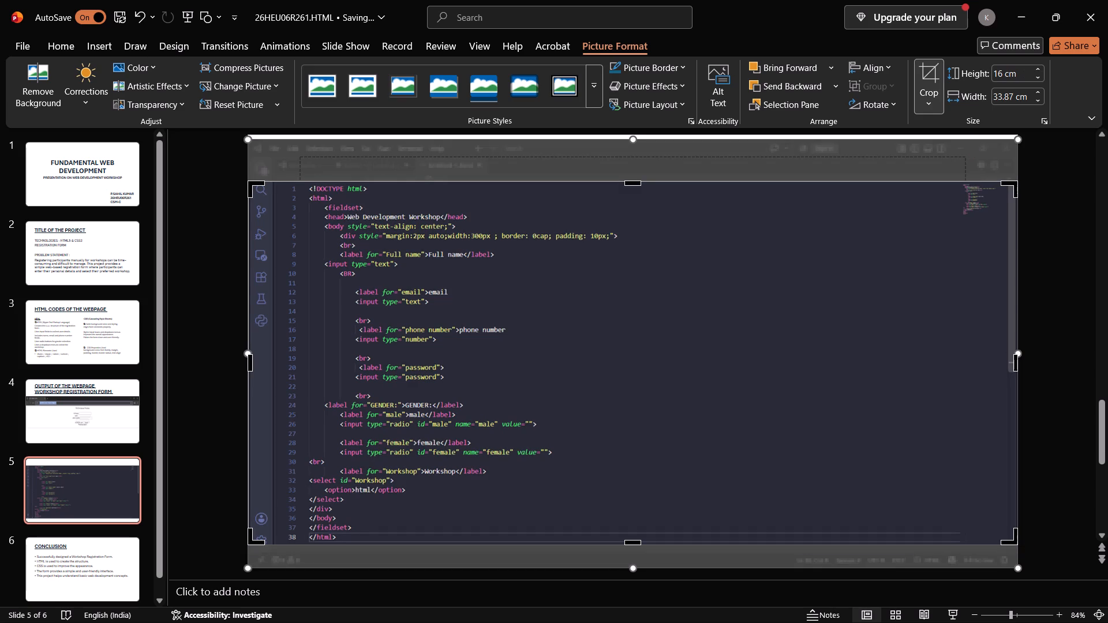
pyautogui.moveTo(1016, 359); pyautogui.dragTo(629, 354)
pyautogui.moveTo(249, 359); pyautogui.dragTo(282, 359)
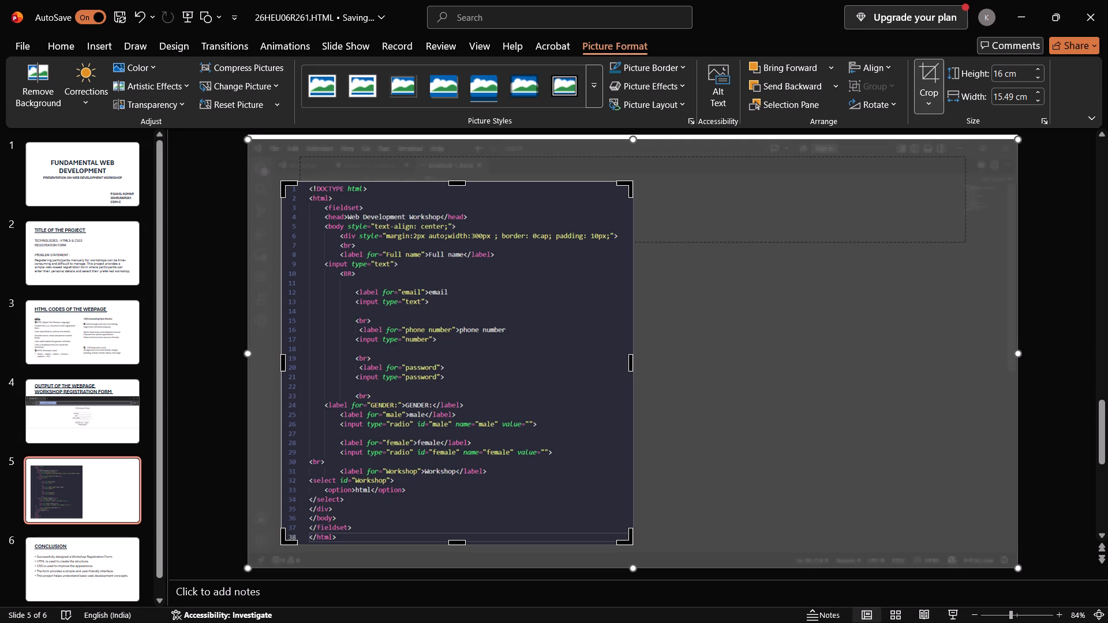
pyautogui.click(844, 331)
pyautogui.click(1078, 260)
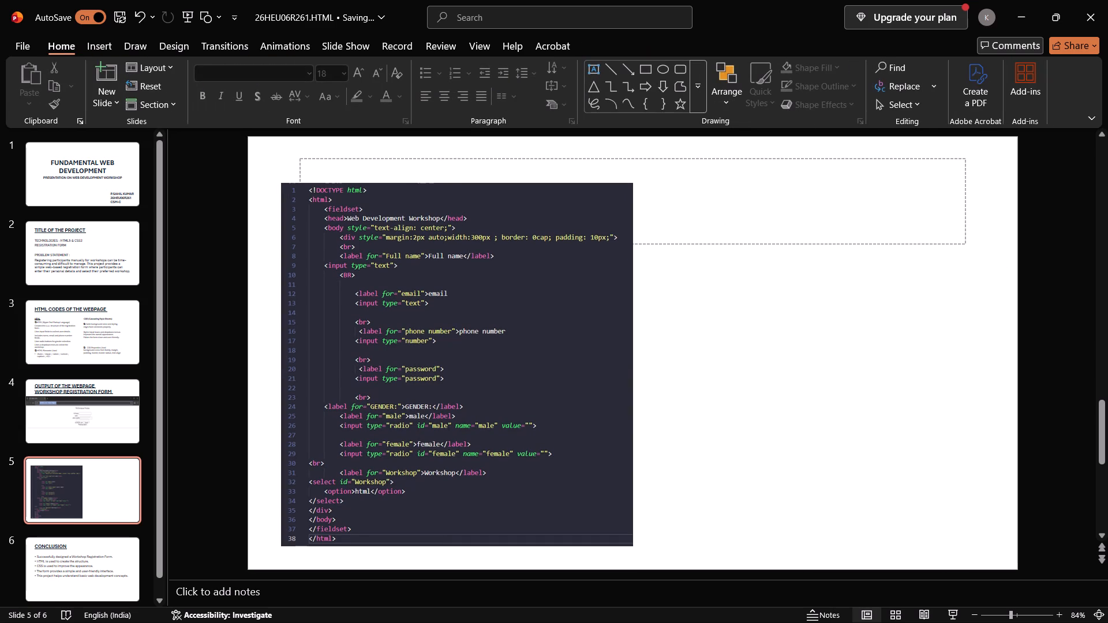
# Move the cropped code picture to the right side of the slide, its top aligned with the title placeholder.
pyautogui.moveTo(488, 288); pyautogui.dragTo(574, 287)
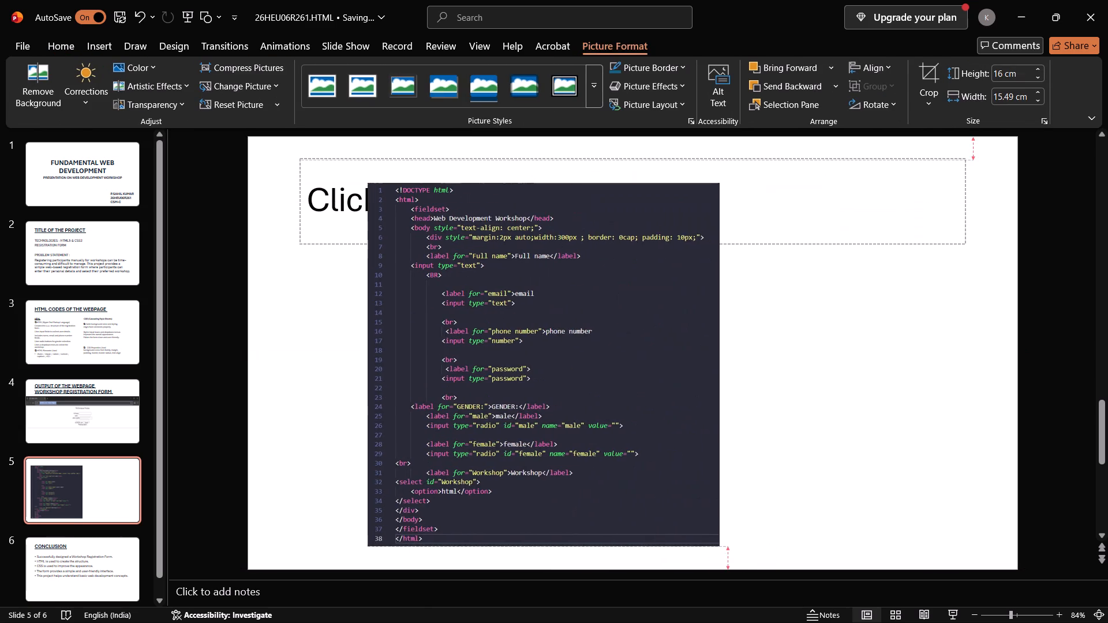
pyautogui.moveTo(574, 287); pyautogui.dragTo(830, 265)
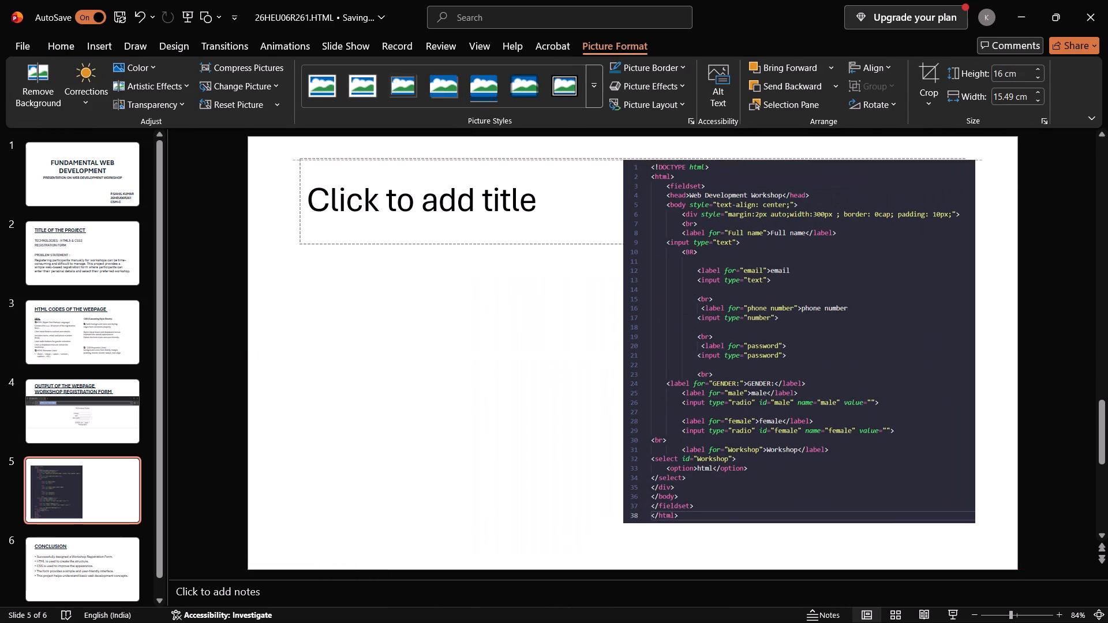
pyautogui.moveTo(830, 265); pyautogui.dragTo(830, 266)
# Narrow the title placeholder from its right edge so it ends left of the code picture.
pyautogui.click(446, 181)
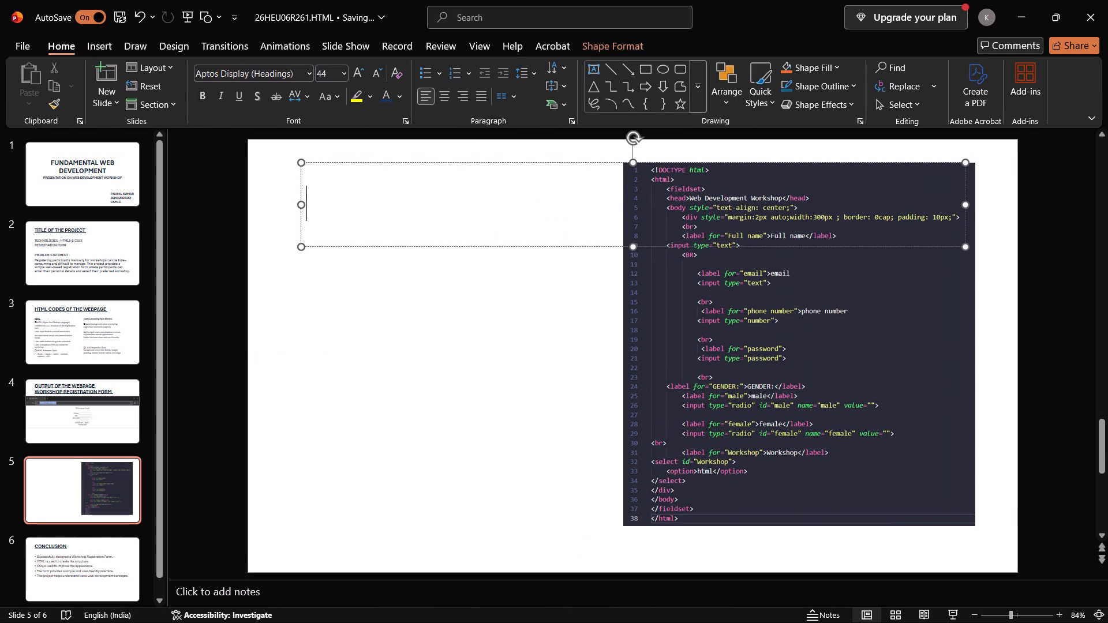
pyautogui.moveTo(967, 204); pyautogui.dragTo(529, 281)
# Enter "HTML CODE OF THE PROGRAM:" as the first part of the title on the code screenshot slide.
pyautogui.click(455, 217)
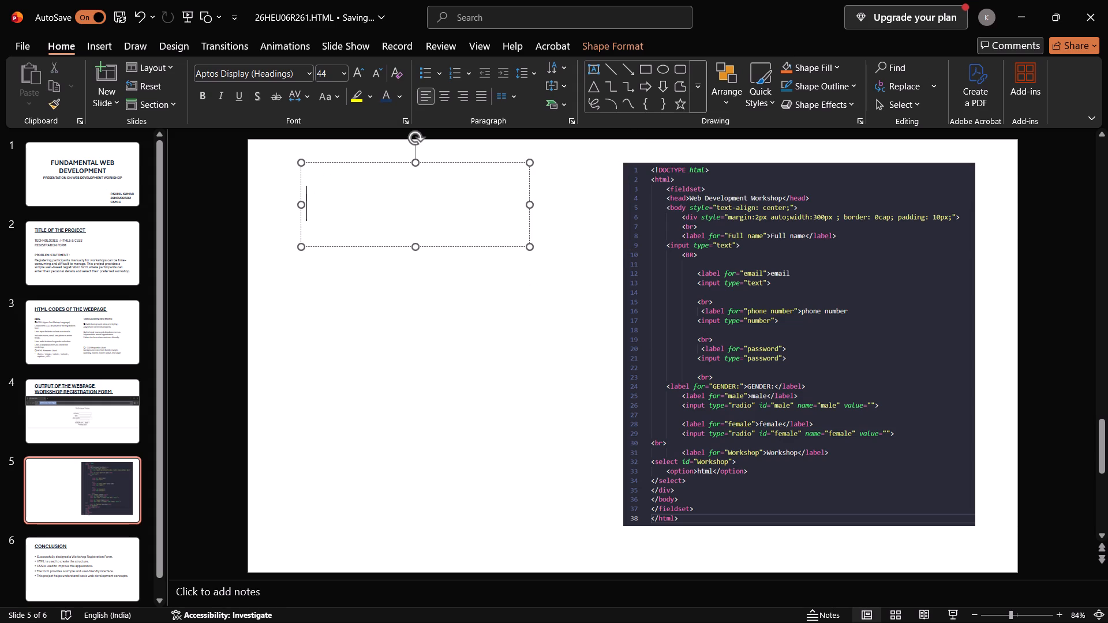
pyautogui.write('hr')
pyautogui.press('BackSpace')
pyautogui.press('BackSpace')
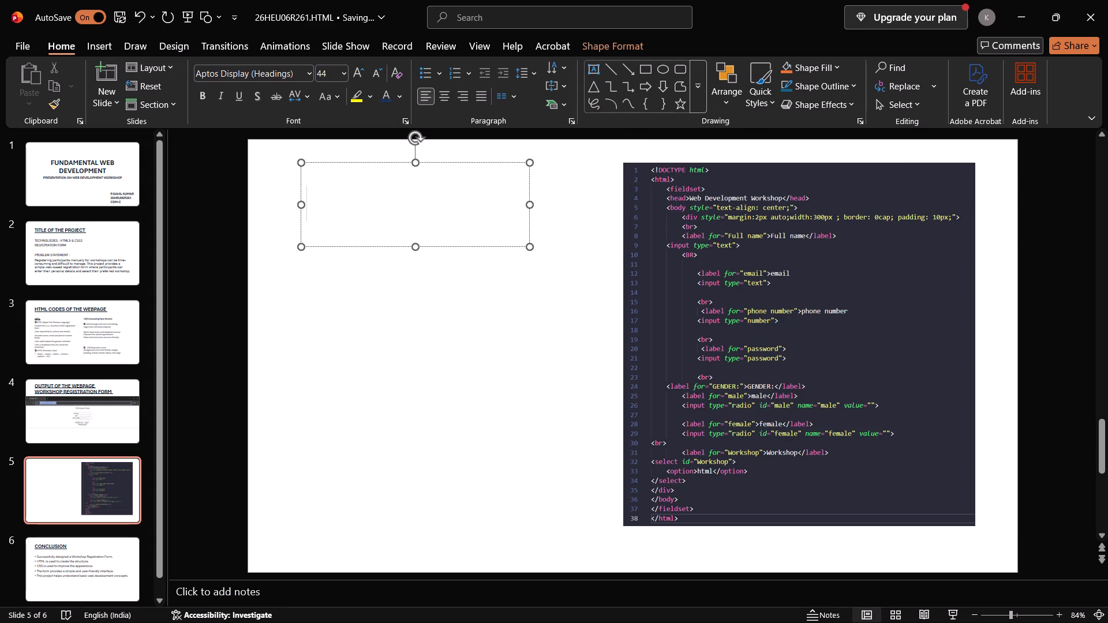
pyautogui.write('HTML')
pyautogui.press('space')
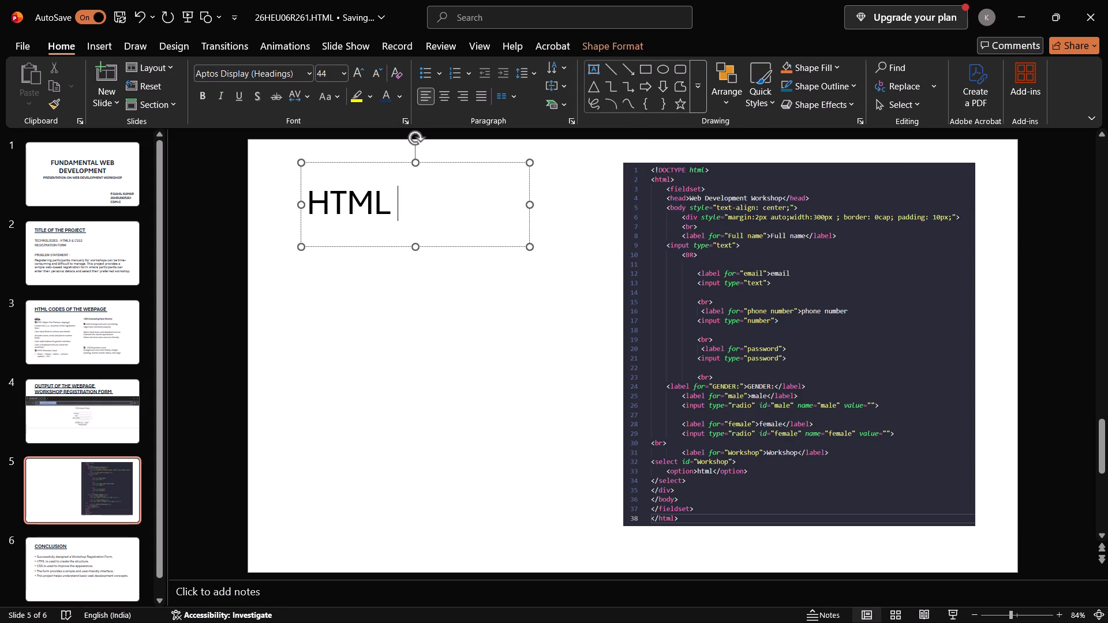
pyautogui.write('CODE')
pyautogui.press('space')
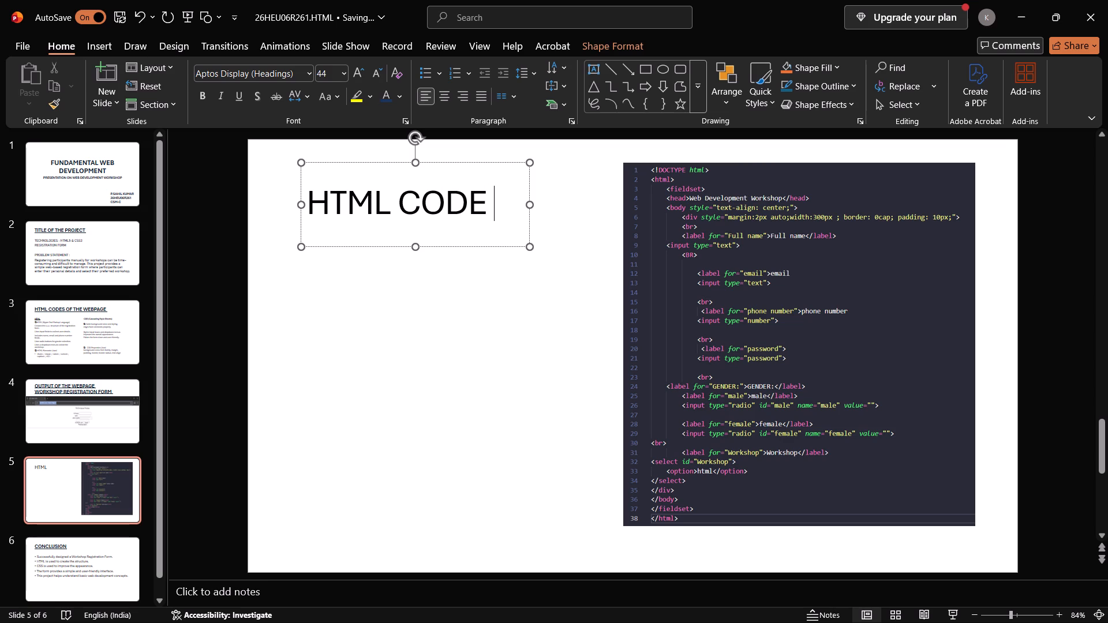
pyautogui.write('FO')
pyautogui.press('BackSpace')
pyautogui.press('BackSpace')
pyautogui.write('OF THE')
pyautogui.press('space')
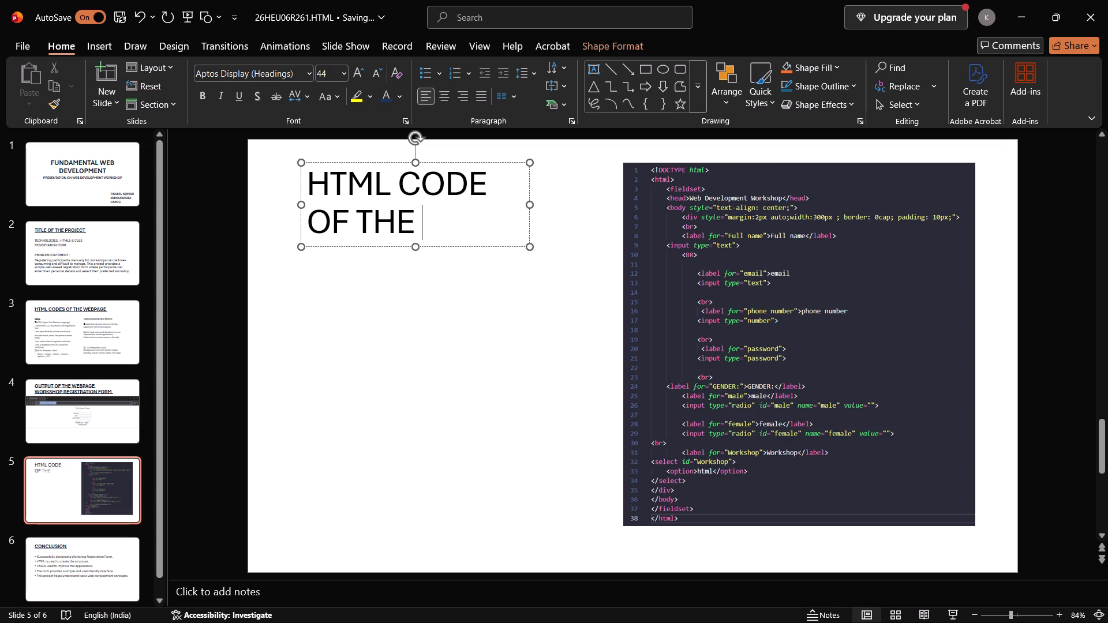
pyautogui.write('PROGRAM')
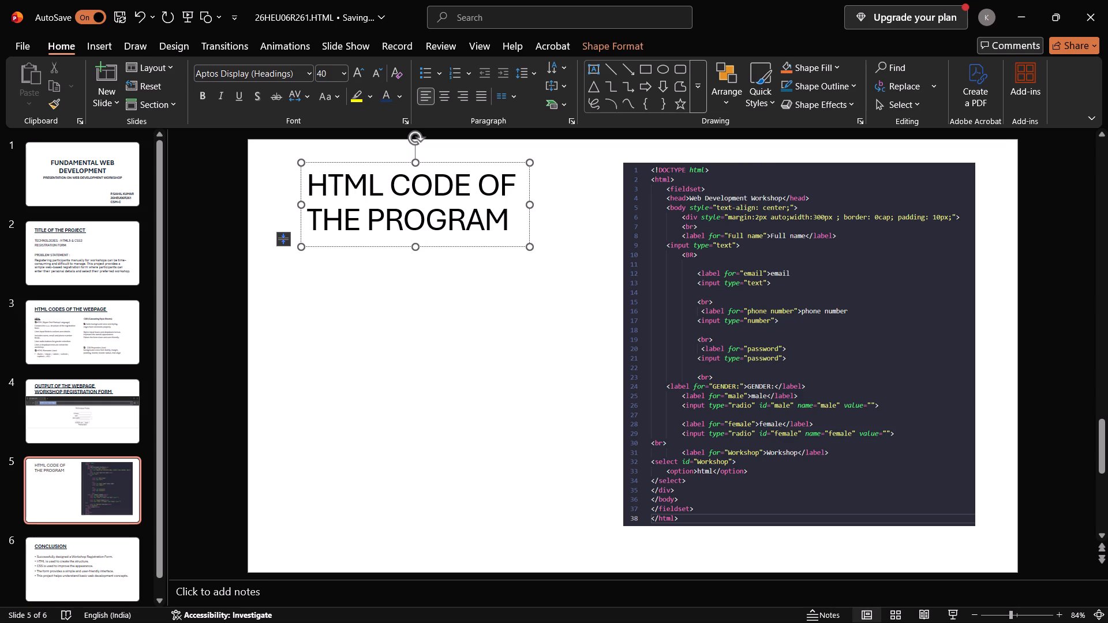
pyautogui.hotkey('shift', ':')
# Add "REGISTRATION FORM" on a new line below the colon in the slide title.
pyautogui.press('Return')
pyautogui.write('REGIS')
pyautogui.write('TAR')
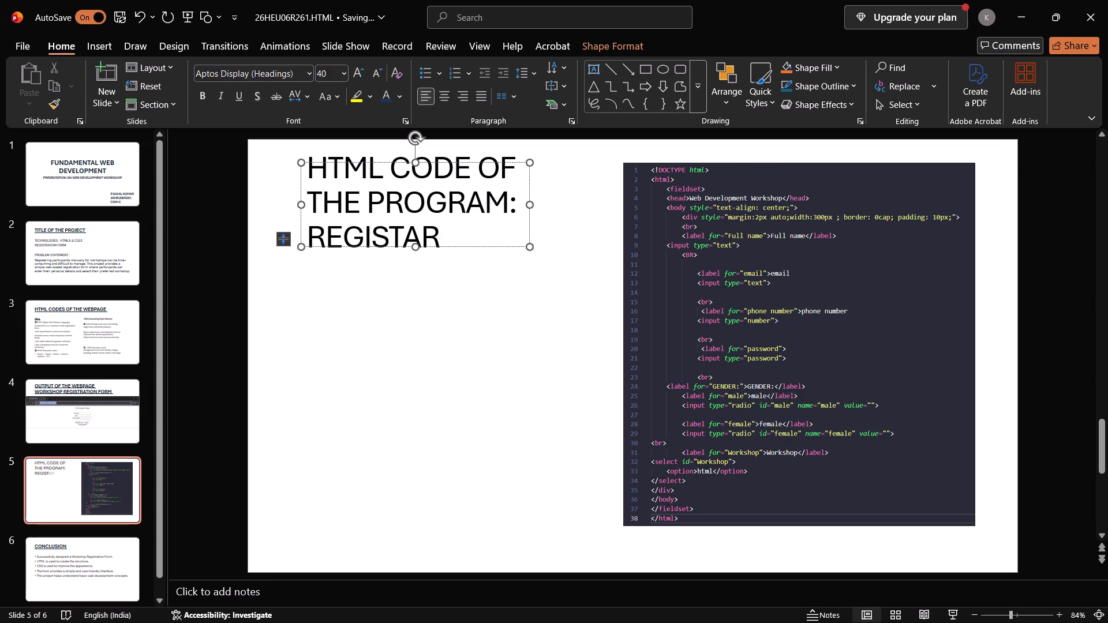
pyautogui.press('BackSpace')
pyautogui.press('BackSpace')
pyautogui.write('RATII')
pyautogui.press('BackSpace')
pyautogui.write('O FORM')
pyautogui.press('BackSpace')
pyautogui.press('BackSpace')
pyautogui.press('BackSpace')
pyautogui.press('BackSpace')
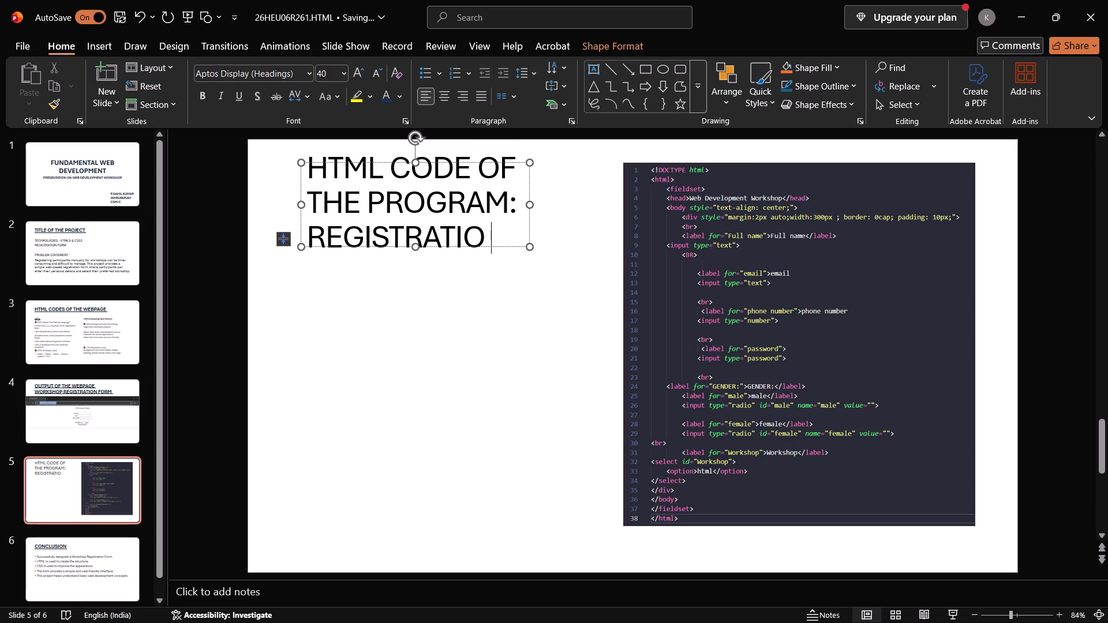
pyautogui.press('BackSpace')
pyautogui.write('N FOMR')
pyautogui.press('BackSpace')
pyautogui.press('BackSpace')
pyautogui.write('RM')
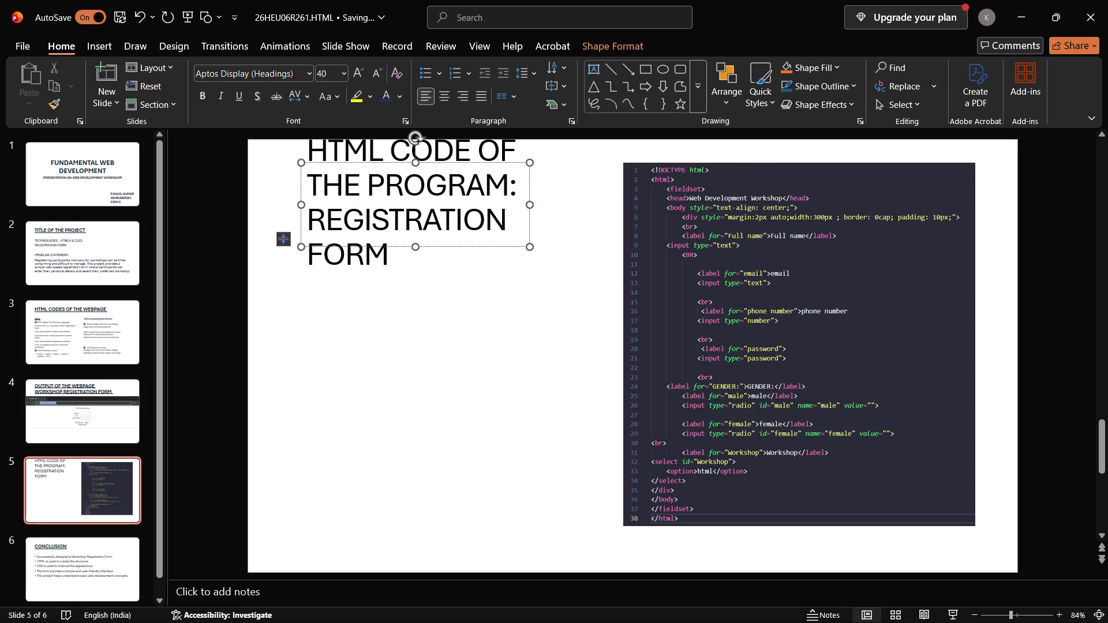
# Move the title box lower on the slide, then widen and heighten it to hold all the title text.
pyautogui.moveTo(497, 163); pyautogui.dragTo(500, 272)
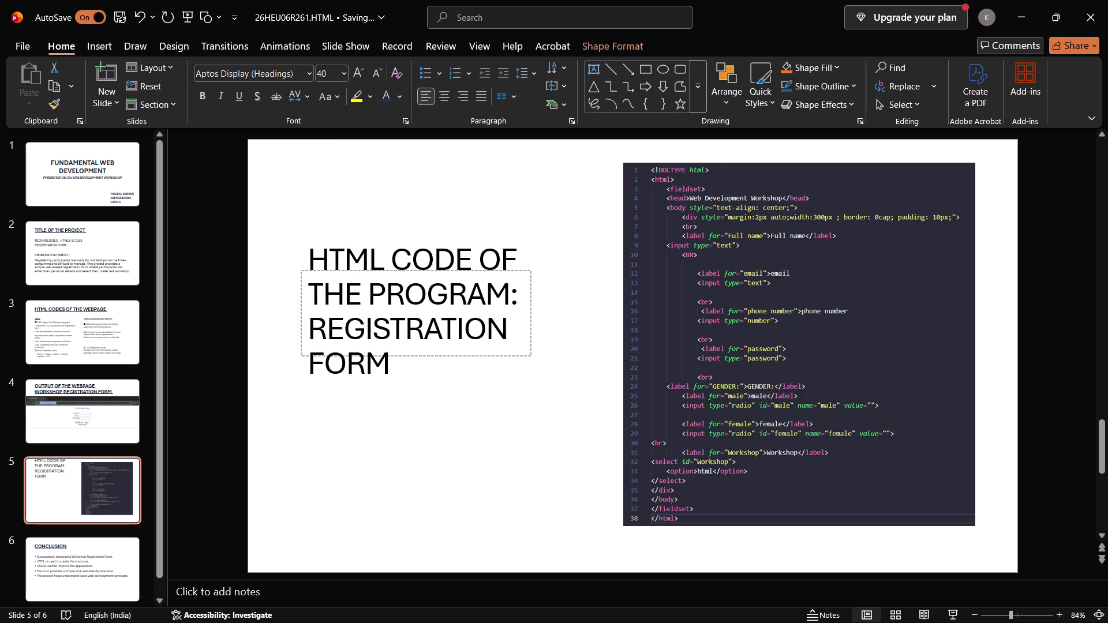
pyautogui.moveTo(500, 272); pyautogui.dragTo(517, 215)
pyautogui.moveTo(548, 257); pyautogui.dragTo(612, 263)
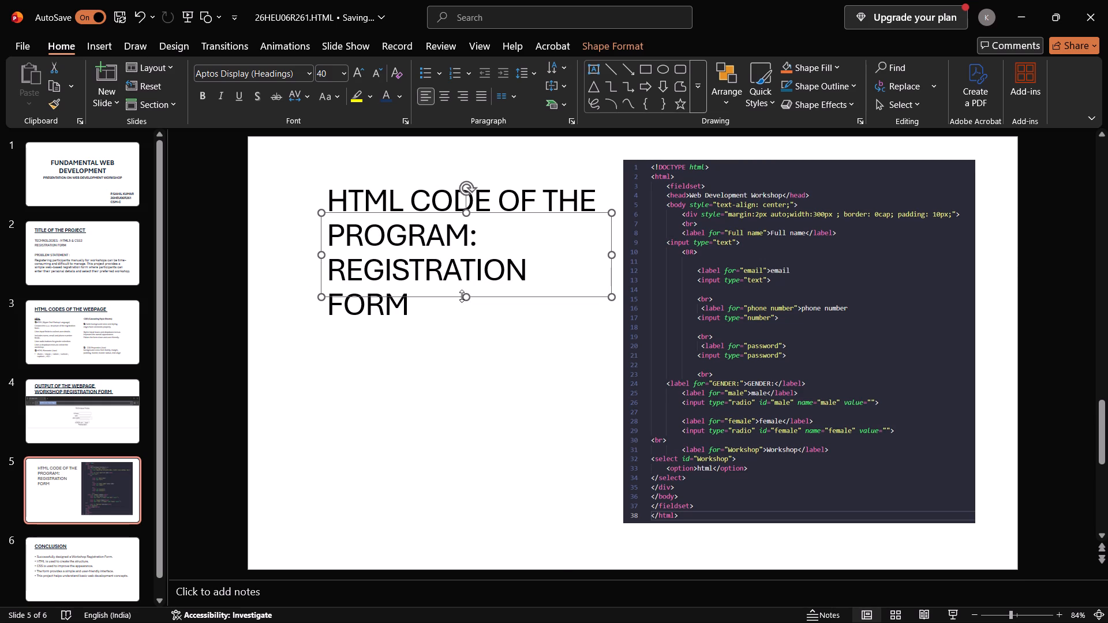
pyautogui.moveTo(462, 296); pyautogui.dragTo(472, 361)
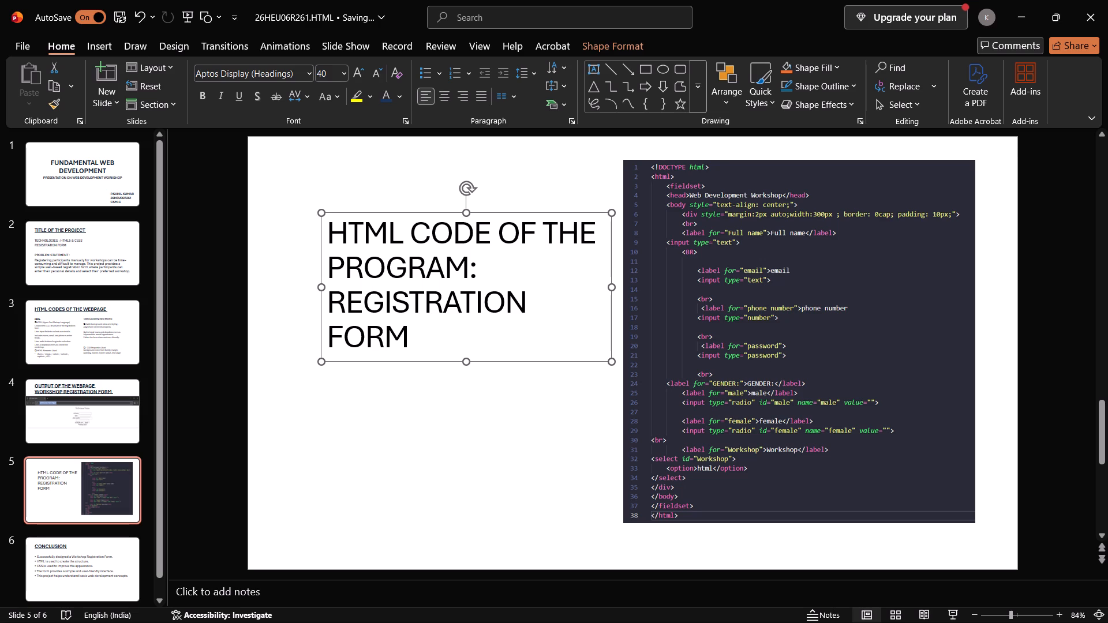
# Reposition and stretch the code picture to fill the slide's full height and reach its right edge.
pyautogui.moveTo(673, 314); pyautogui.dragTo(675, 333)
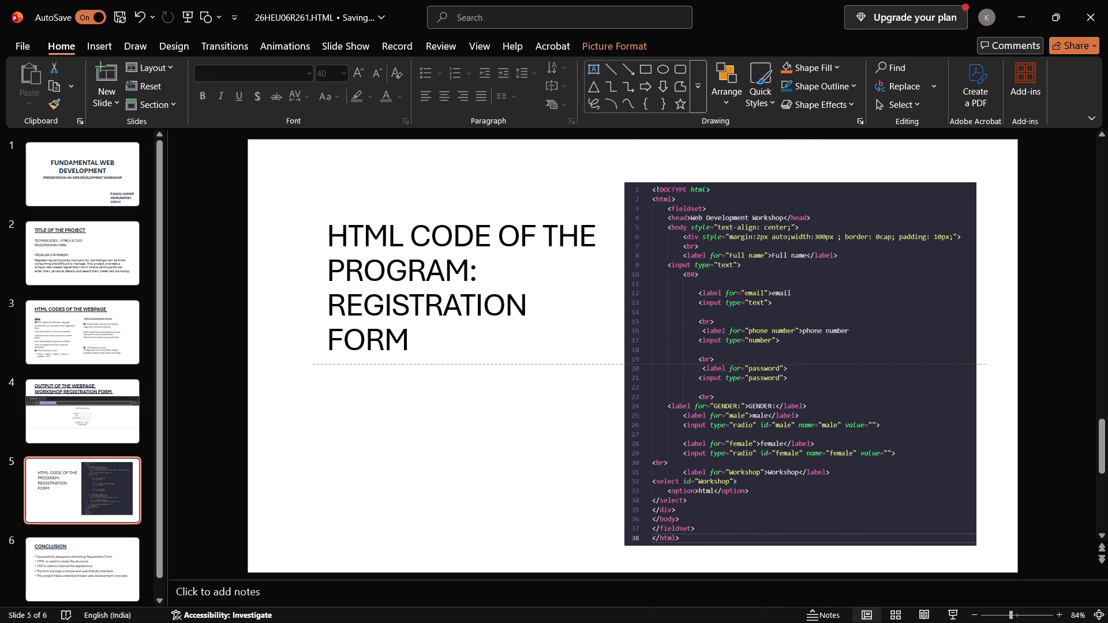
pyautogui.moveTo(675, 333); pyautogui.dragTo(671, 332)
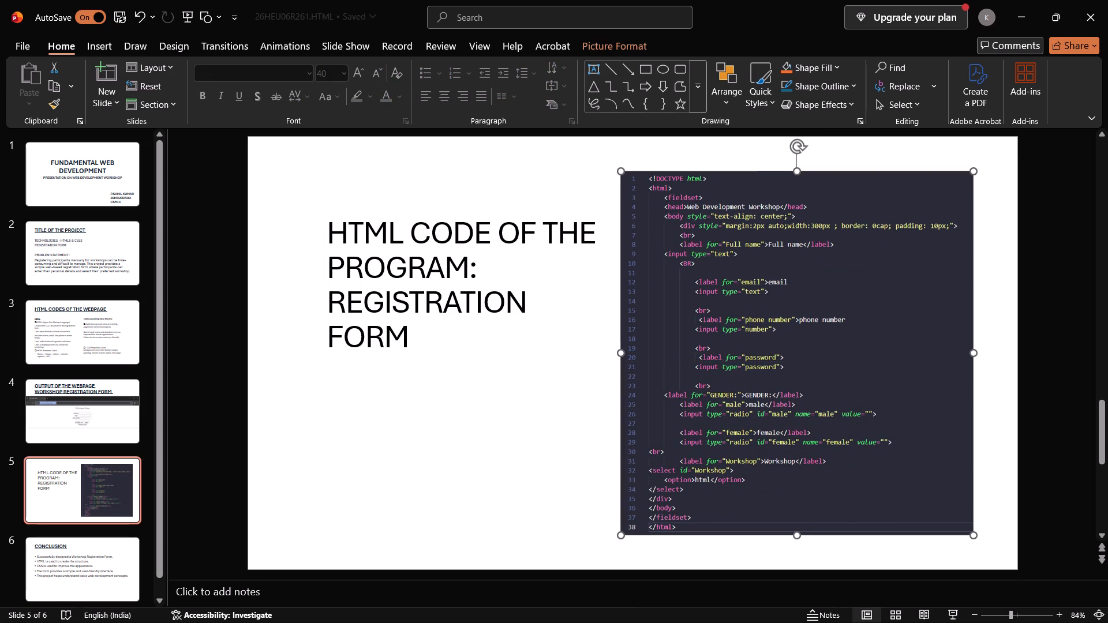
pyautogui.moveTo(798, 535); pyautogui.dragTo(802, 571)
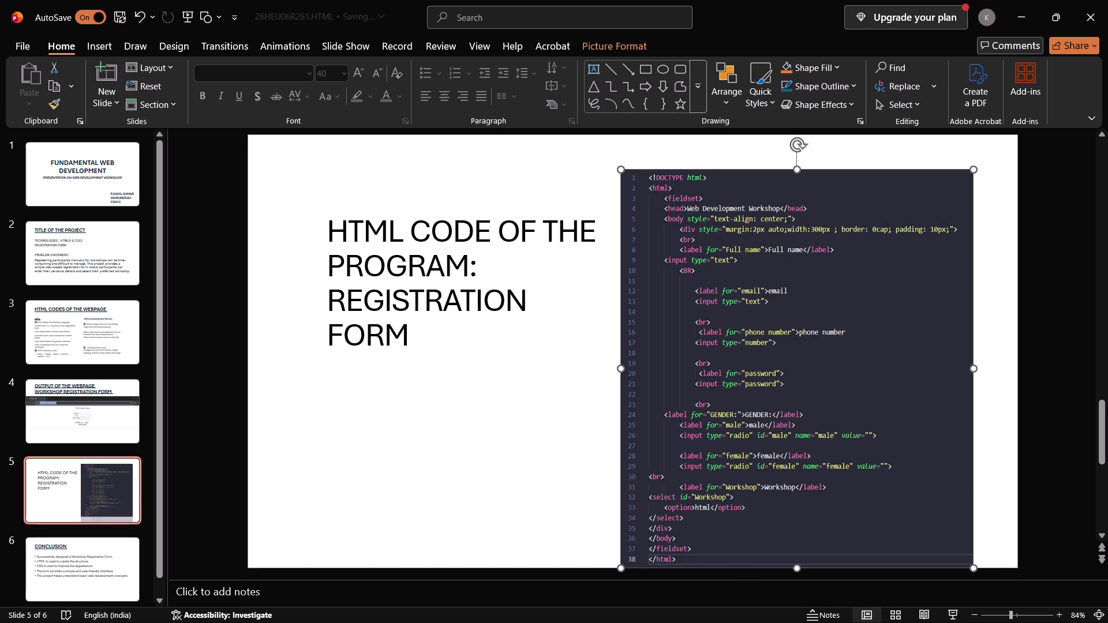
pyautogui.moveTo(798, 167); pyautogui.dragTo(798, 157)
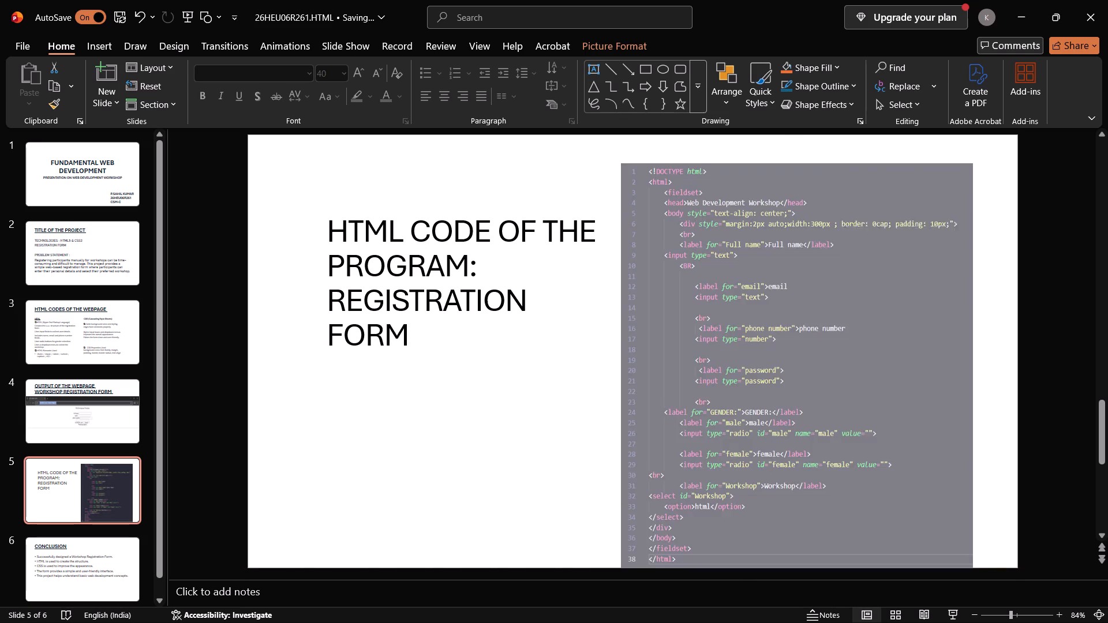
pyautogui.moveTo(798, 157); pyautogui.dragTo(799, 144)
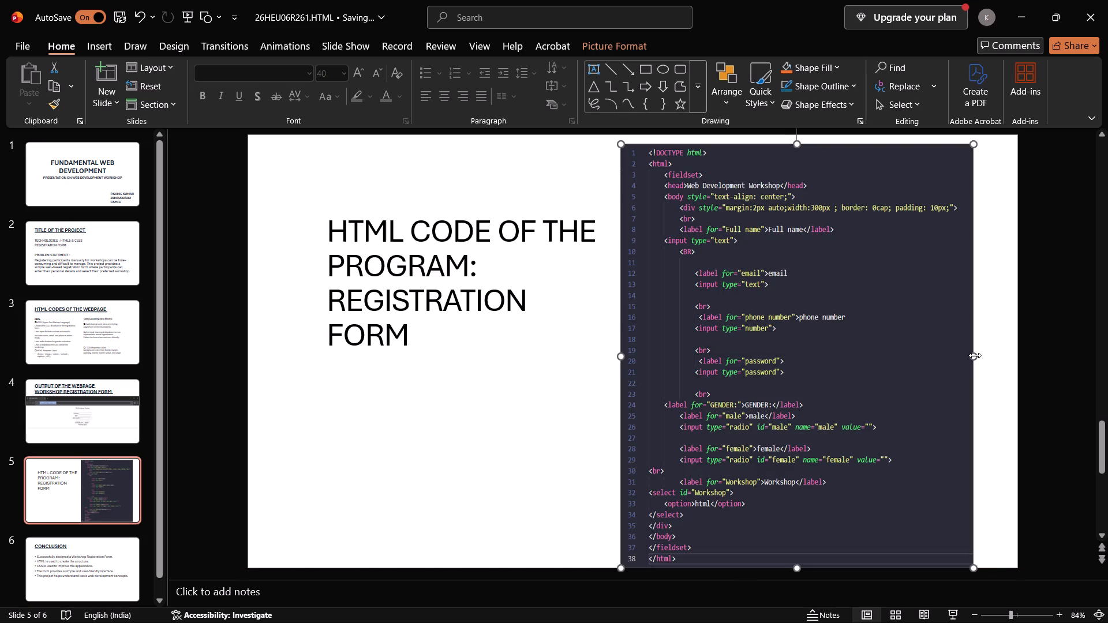
pyautogui.moveTo(975, 355); pyautogui.dragTo(1040, 356)
pyautogui.moveTo(873, 237); pyautogui.dragTo(851, 238)
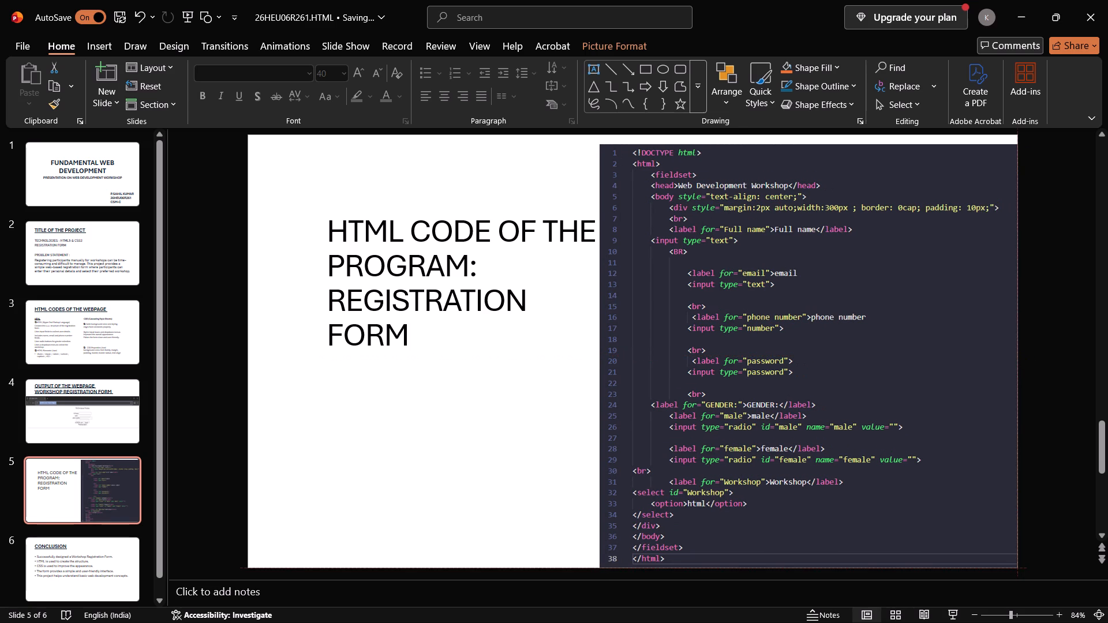
pyautogui.moveTo(851, 238); pyautogui.dragTo(851, 238)
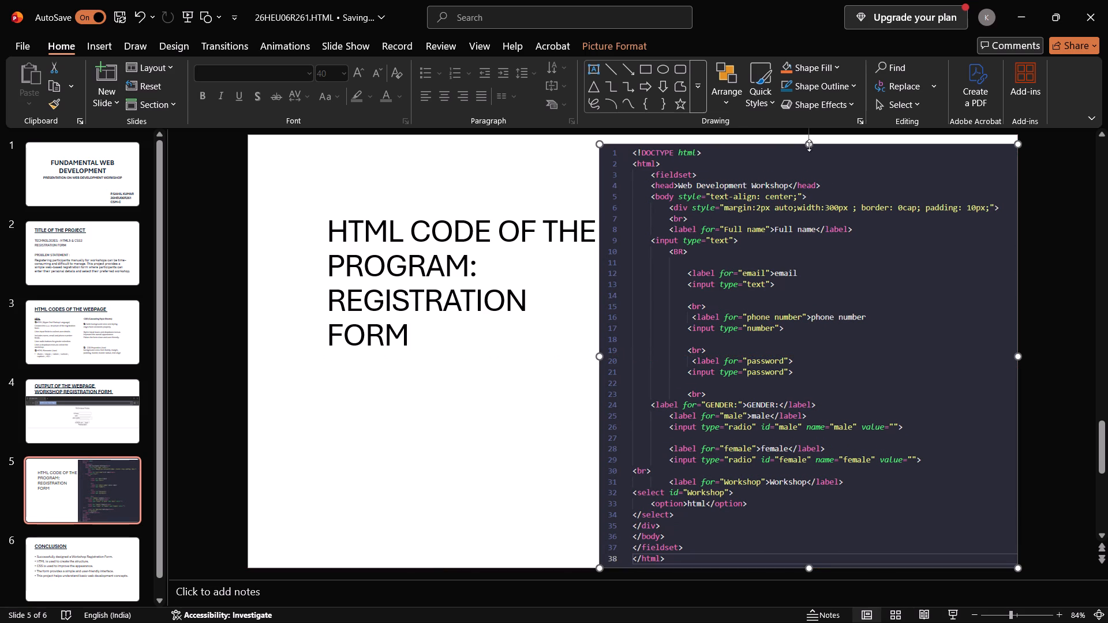
pyautogui.moveTo(809, 145); pyautogui.dragTo(809, 138)
# Move the title box left so it sits clear of the enlarged code picture.
pyautogui.click(464, 267)
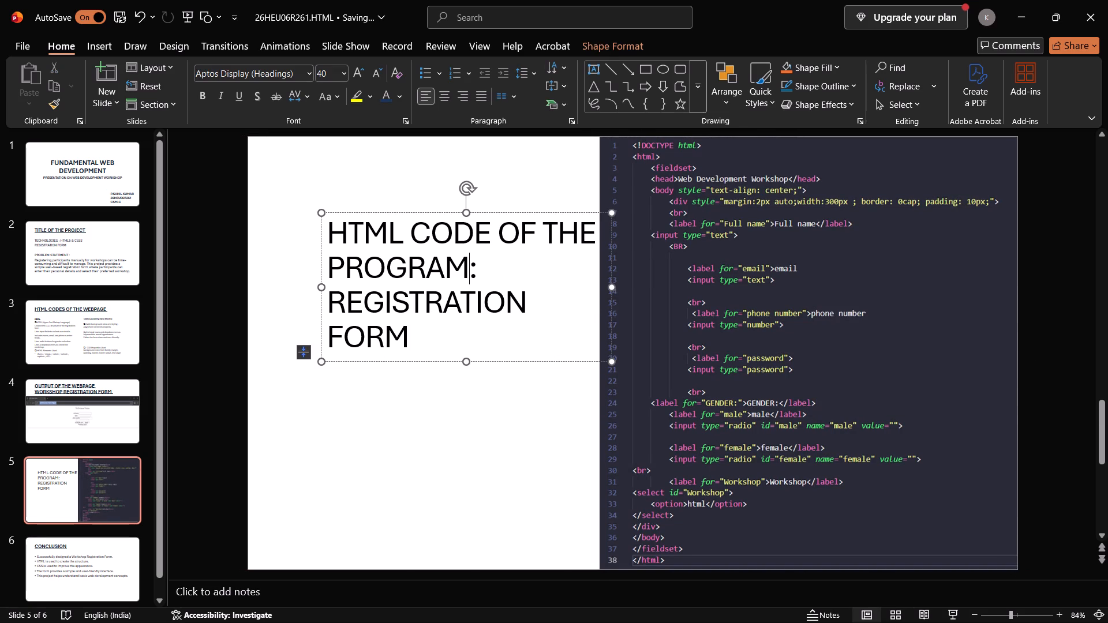
pyautogui.moveTo(509, 215); pyautogui.dragTo(504, 212)
pyautogui.moveTo(503, 212); pyautogui.dragTo(444, 190)
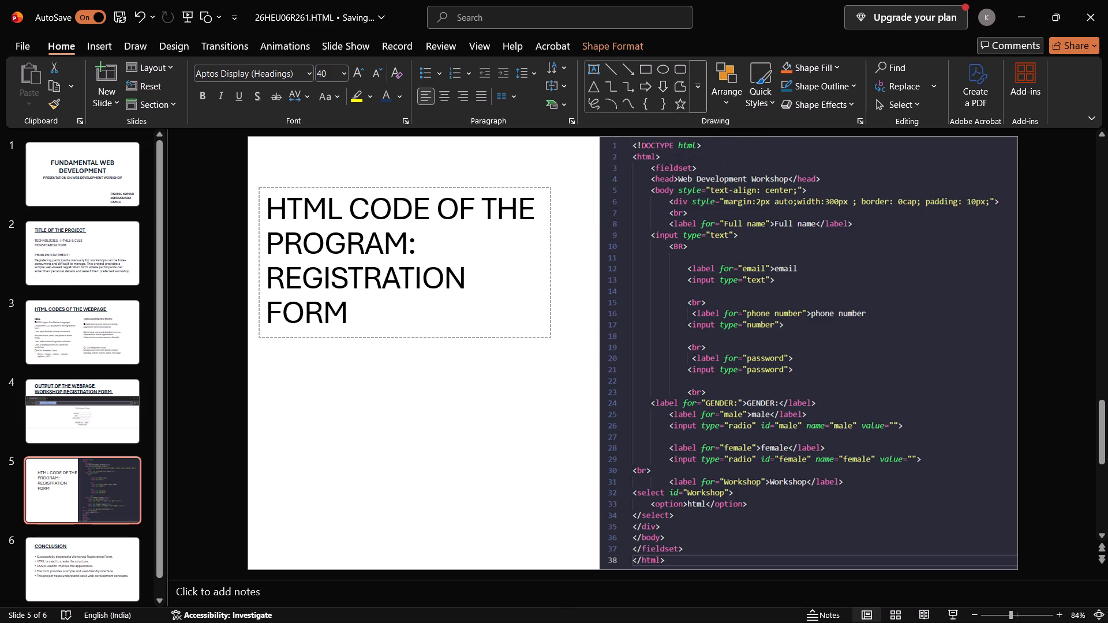
pyautogui.moveTo(444, 190); pyautogui.dragTo(459, 216)
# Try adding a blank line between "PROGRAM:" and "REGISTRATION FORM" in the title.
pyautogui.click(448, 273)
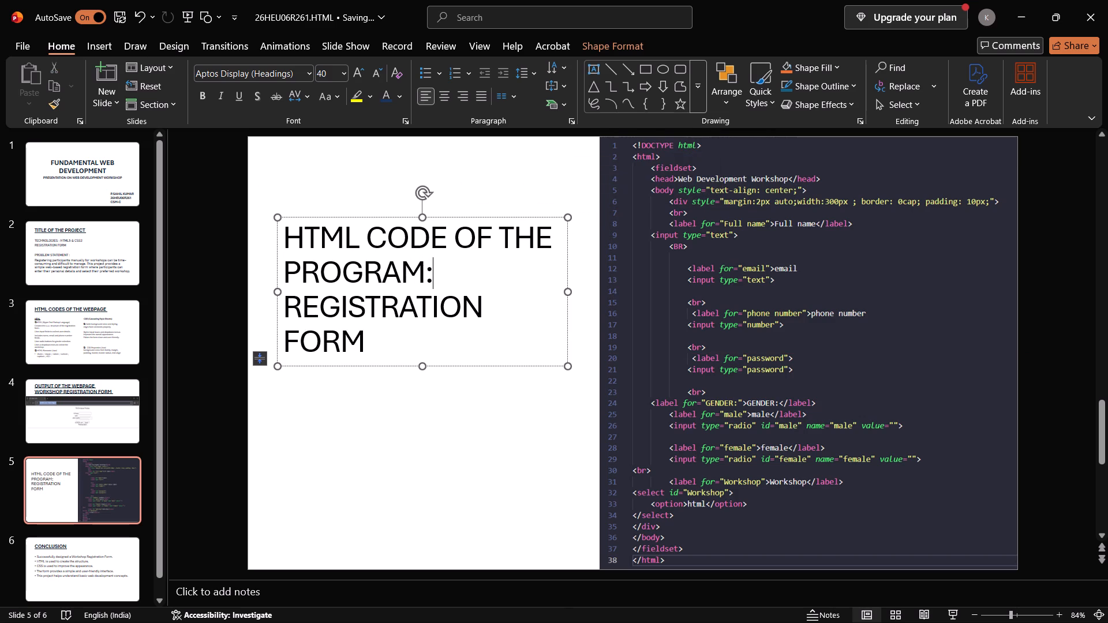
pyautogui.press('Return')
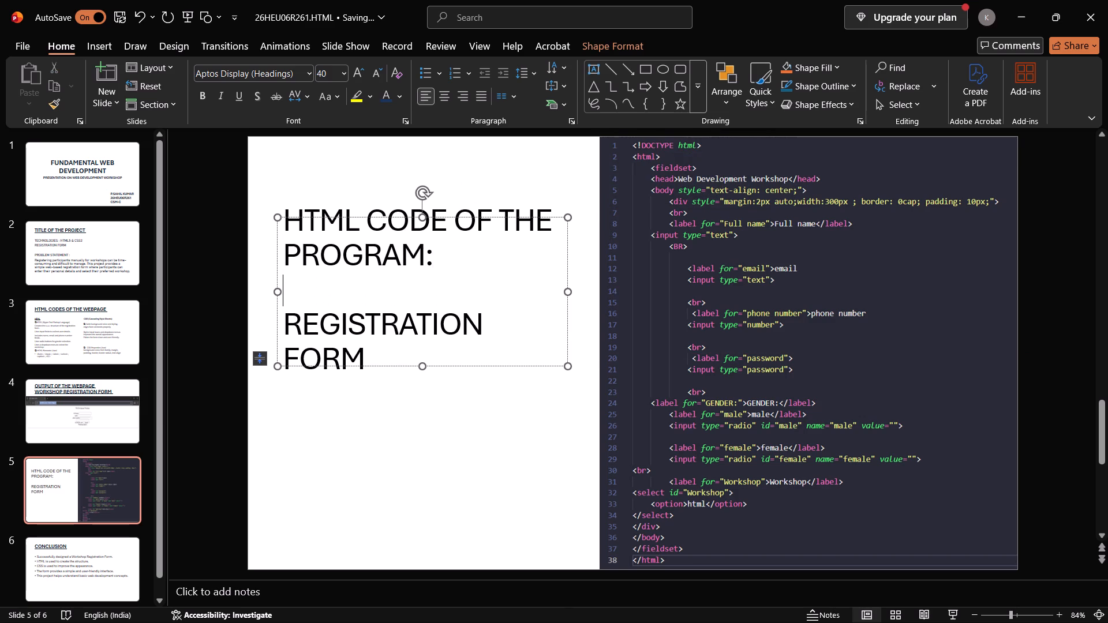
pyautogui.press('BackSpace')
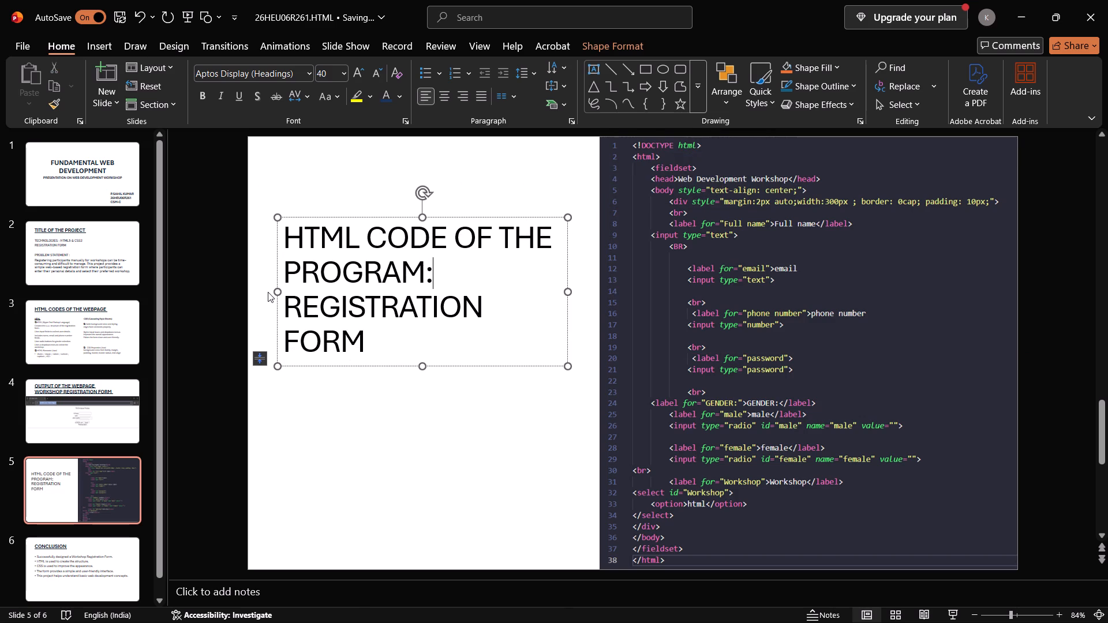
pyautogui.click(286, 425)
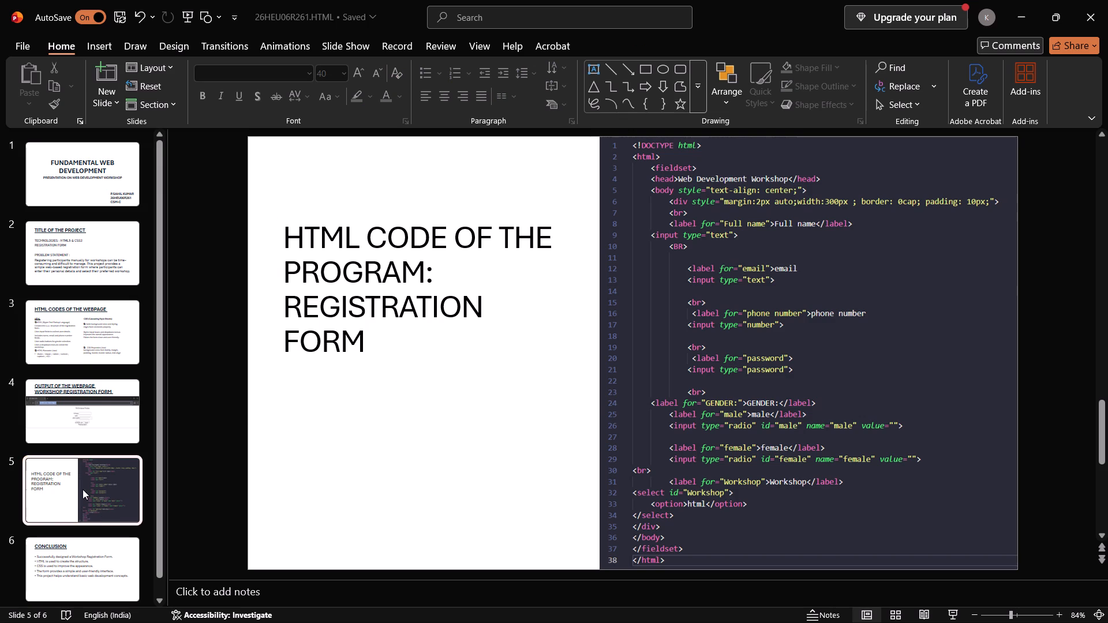
# Review the Conclusion slide, then slides 1 to 4 in order, checking their content and headings.
pyautogui.scroll(-3, 101, 516)
pyautogui.click(100, 521)
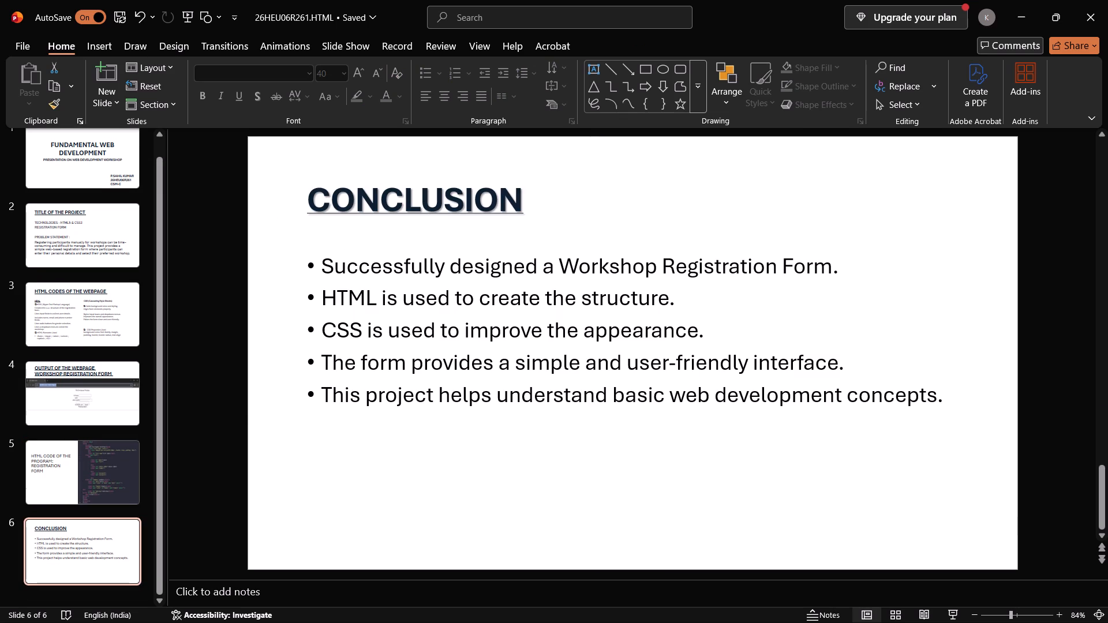
pyautogui.click(553, 335)
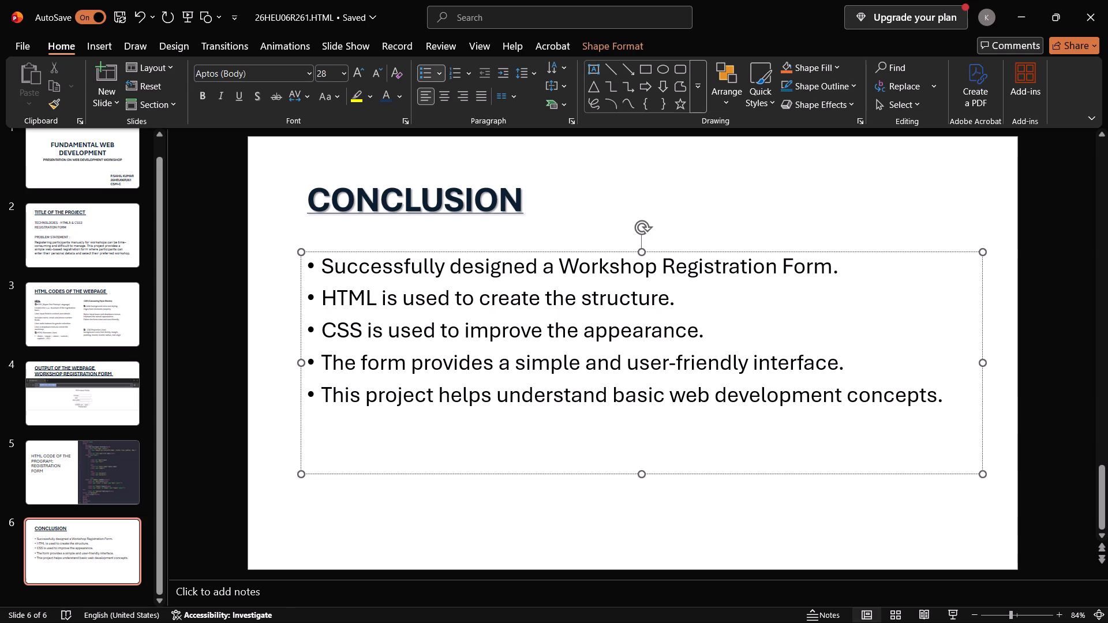
pyautogui.click(443, 219)
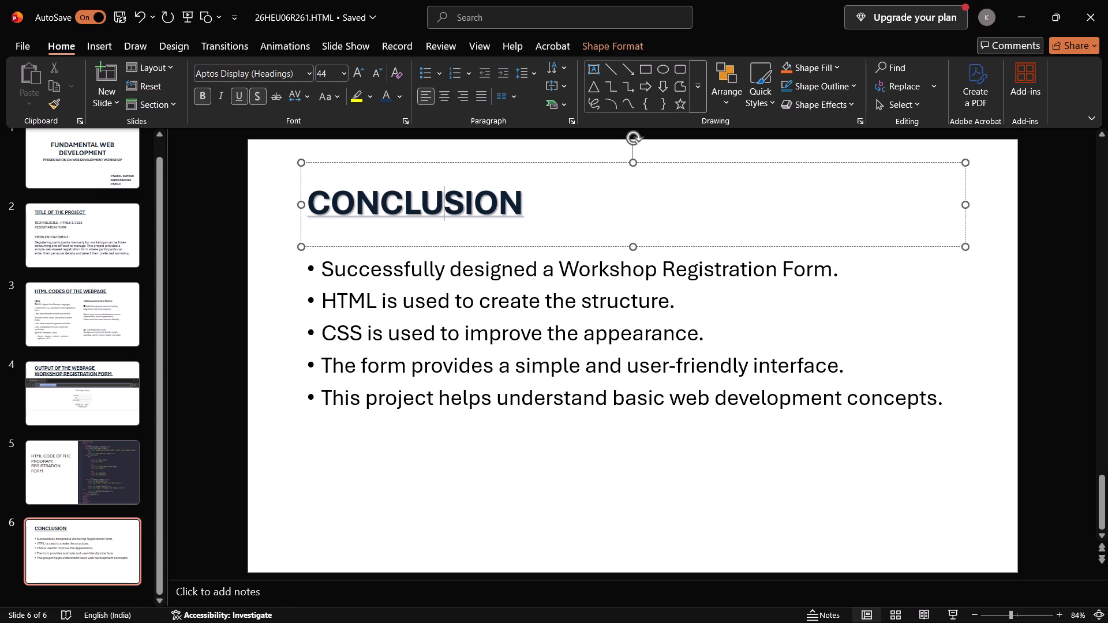
pyautogui.click(735, 469)
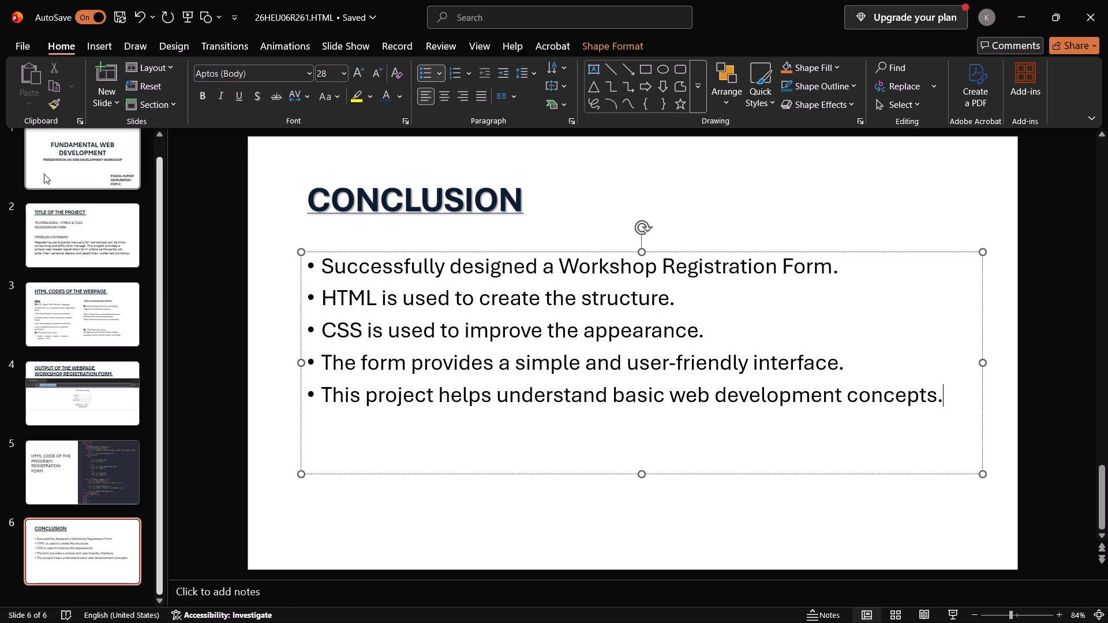
pyautogui.click(44, 174)
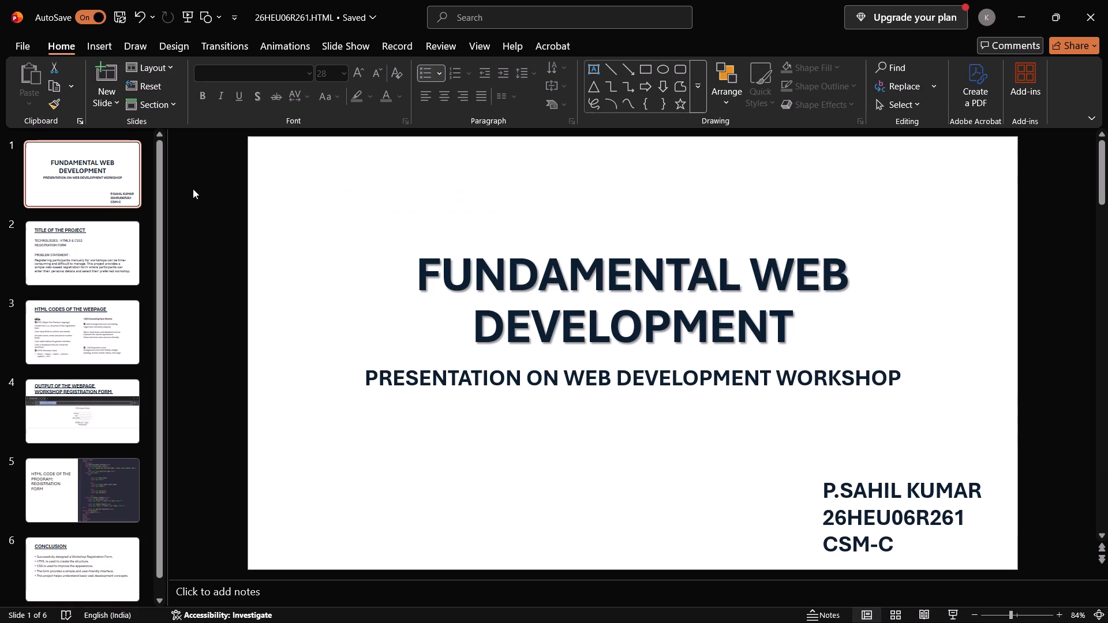
pyautogui.click(123, 183)
pyautogui.press('Down')
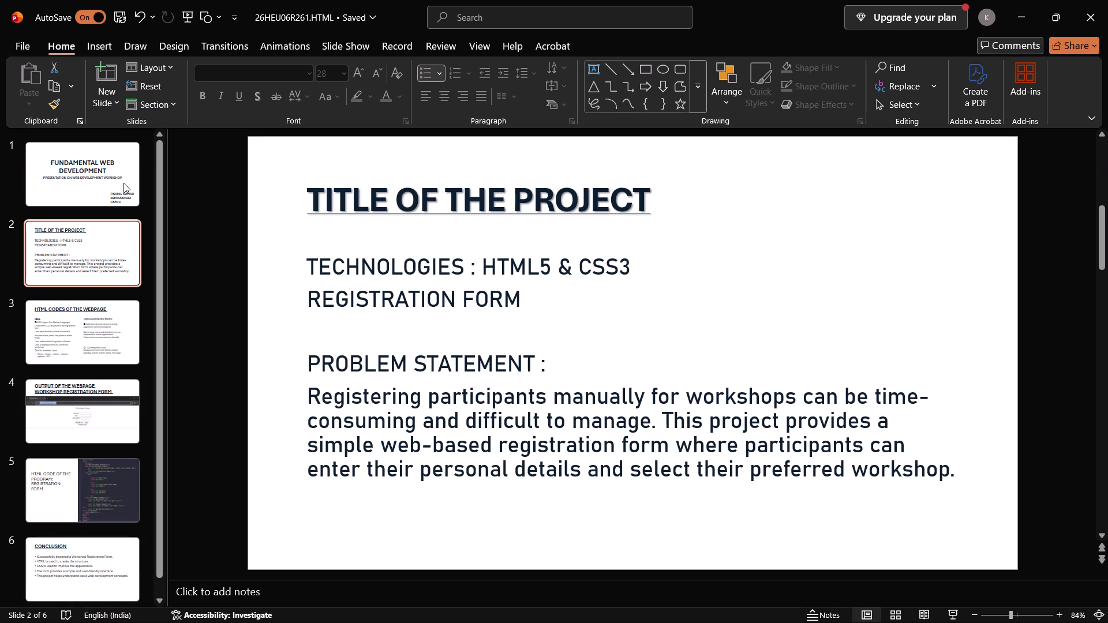
pyautogui.press('Down')
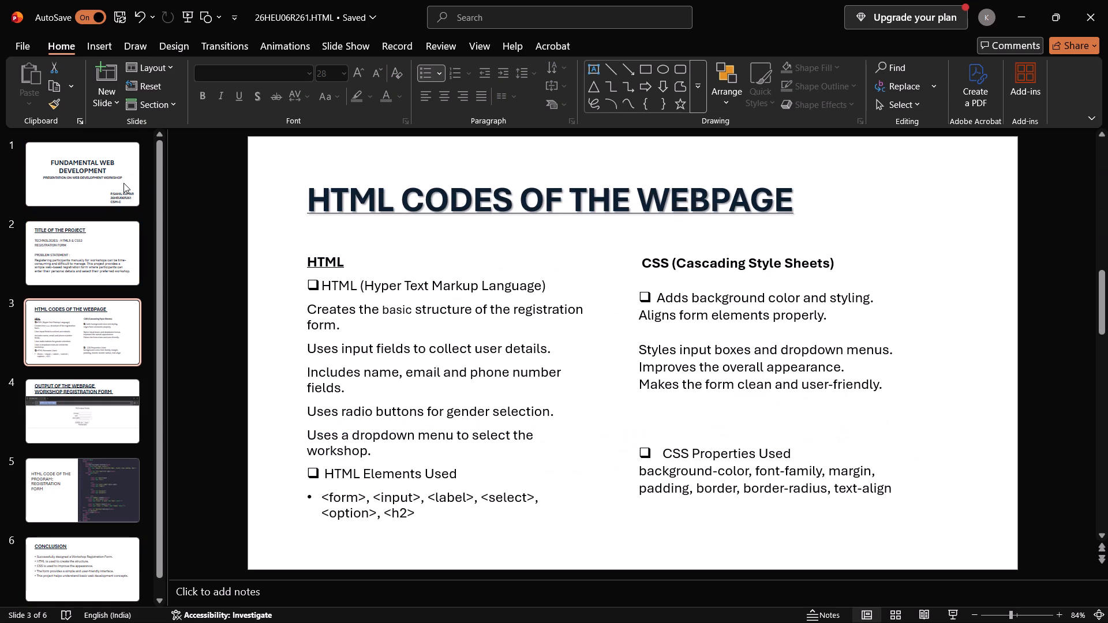
pyautogui.press('Down')
pyautogui.press('Up')
pyautogui.press('Down')
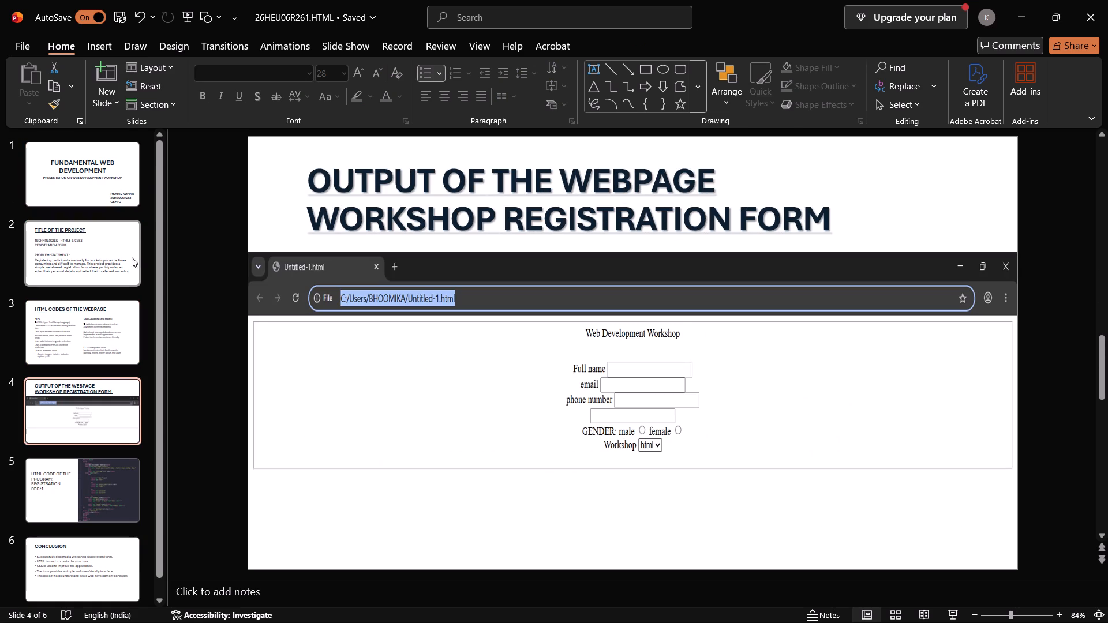
# Move the HTML code slide ahead of the Output slide so it is fourth in the presentation.
pyautogui.moveTo(121, 506); pyautogui.dragTo(113, 414)
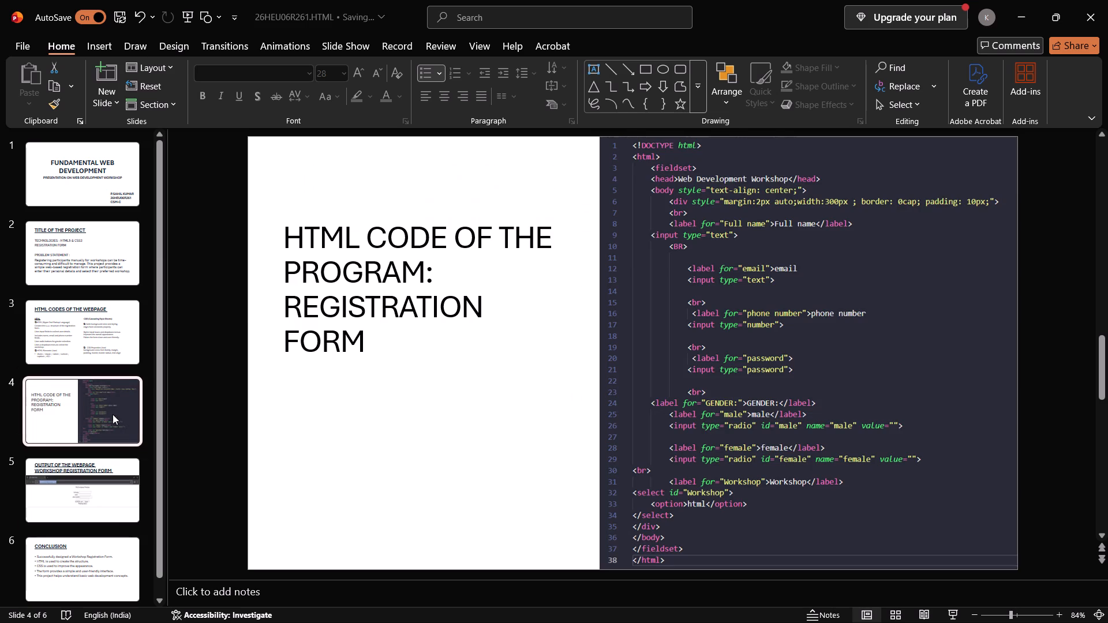
pyautogui.click(113, 414)
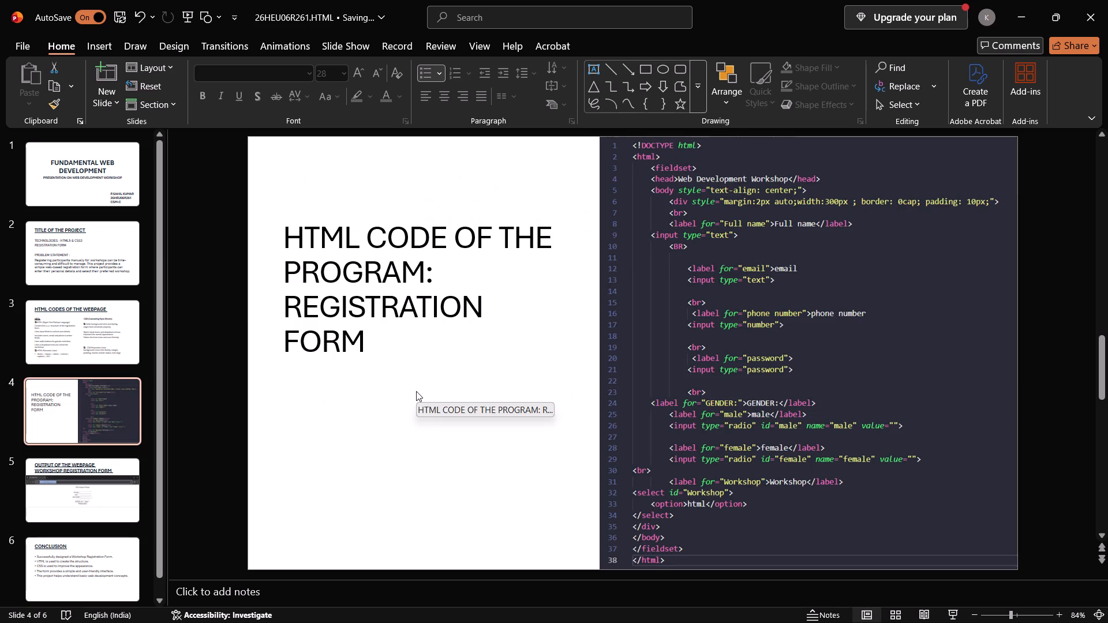
# Review the Output, Conclusion and opening slides, checking their order and headings.
pyautogui.click(137, 479)
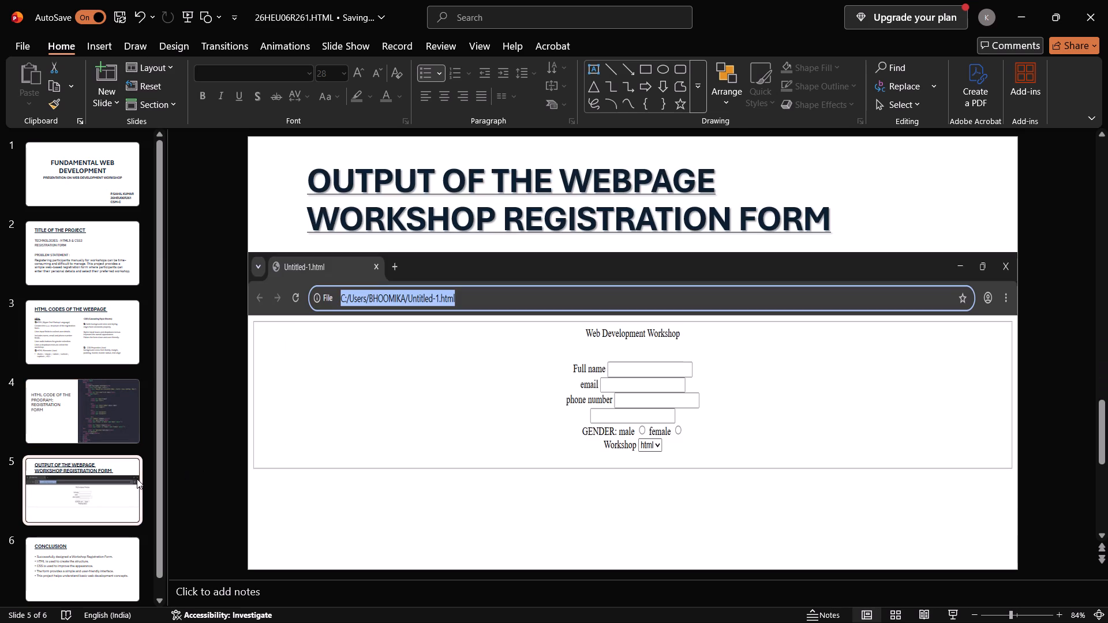
pyautogui.click(100, 561)
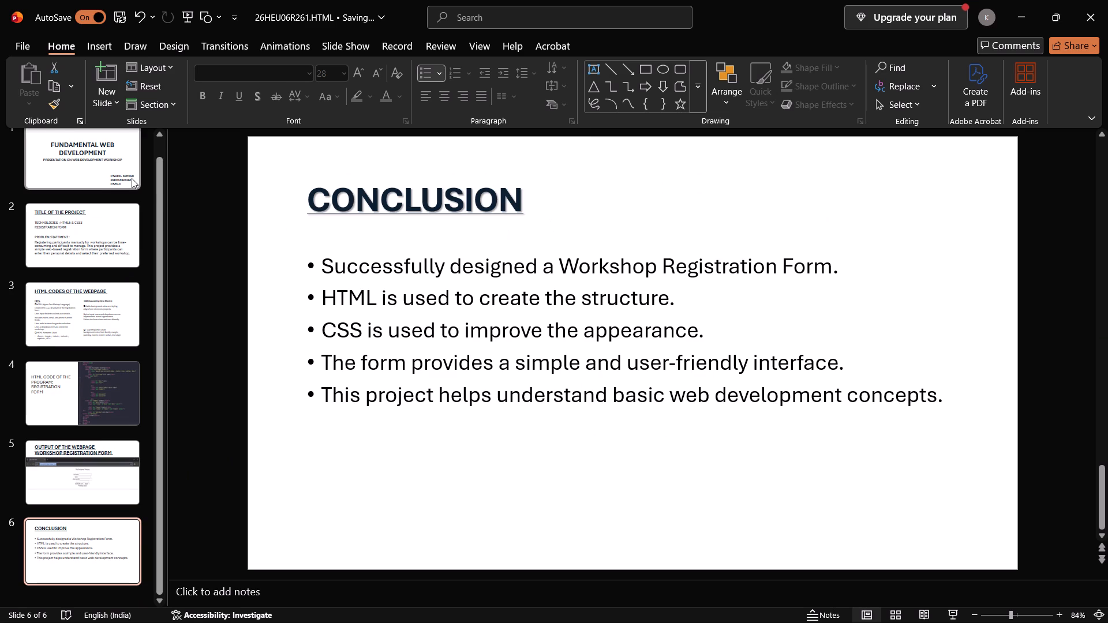
pyautogui.scroll(7, 132, 178)
pyautogui.click(114, 177)
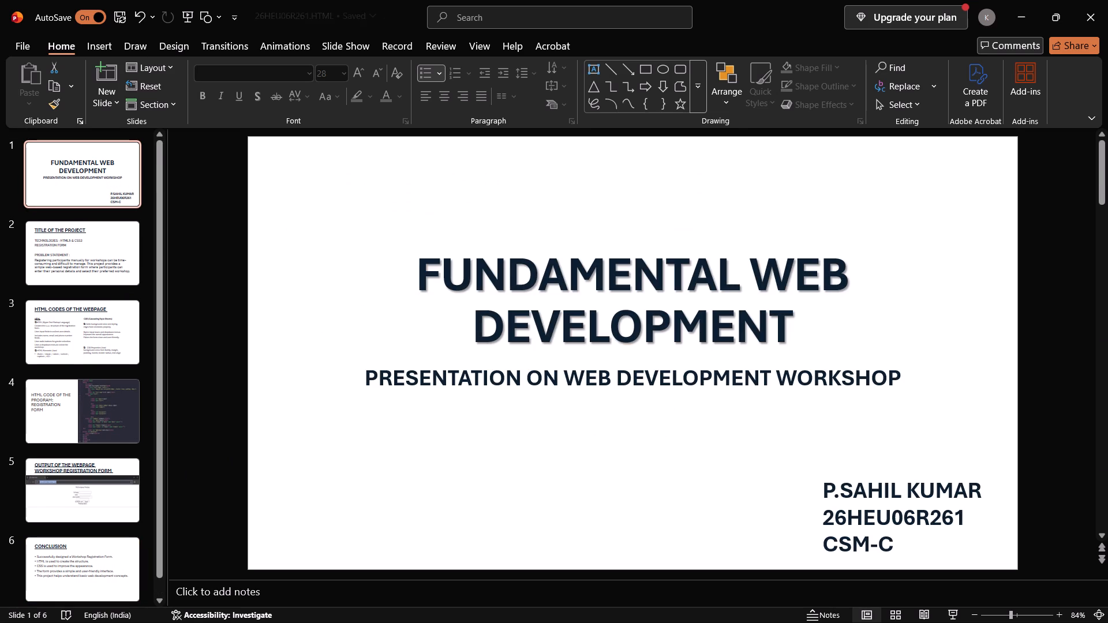
pyautogui.click(653, 276)
pyautogui.click(424, 449)
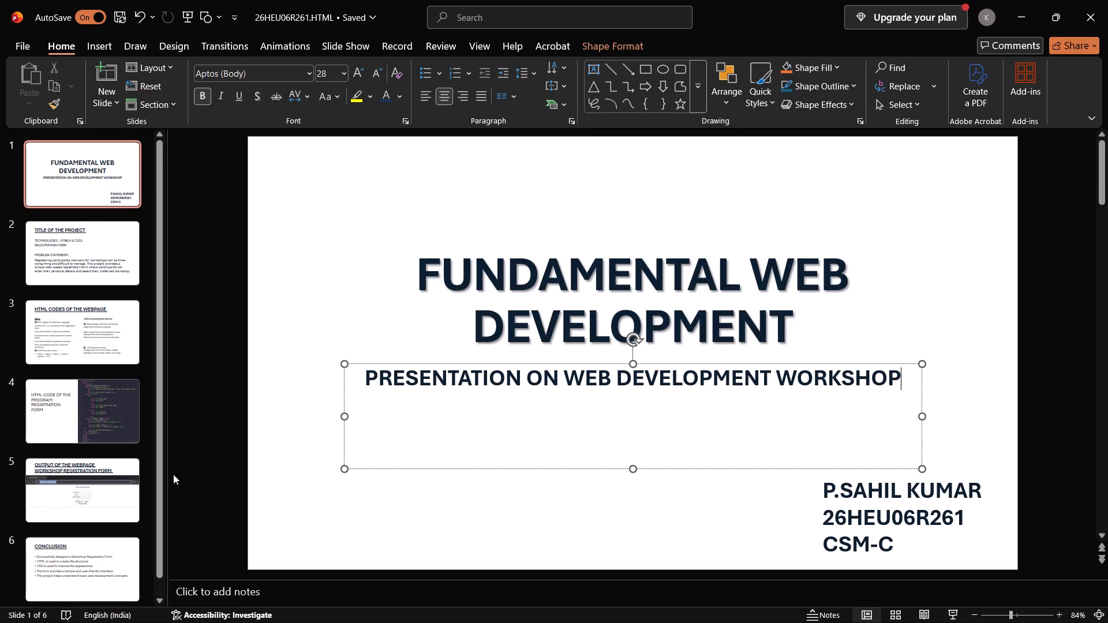
pyautogui.click(86, 509)
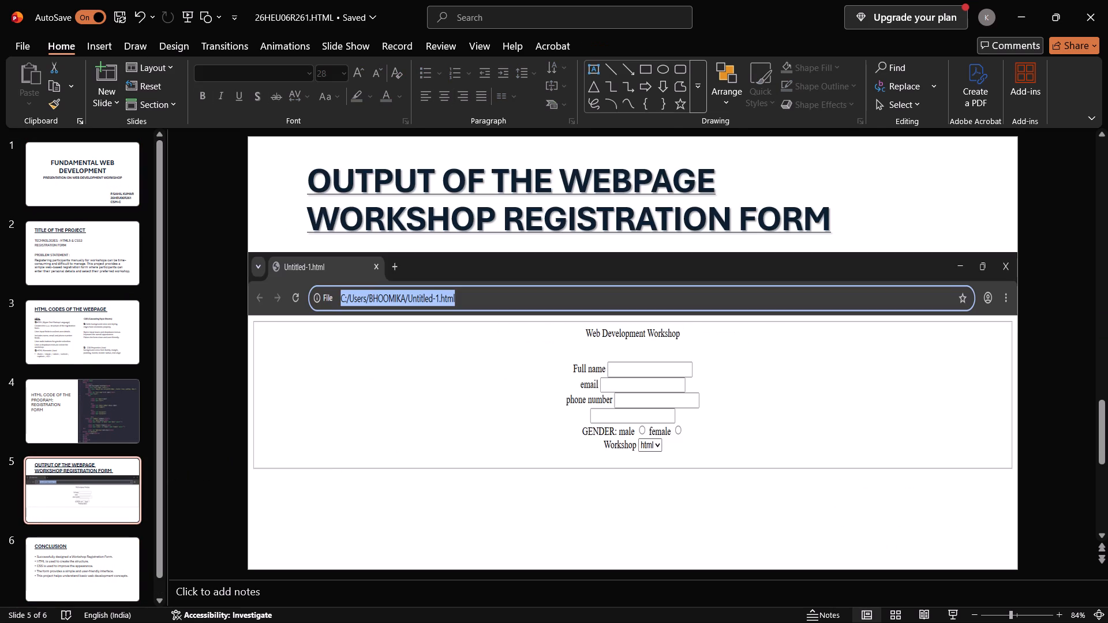
# Replace "REGISTRATION" with "WORSHOP" in the title of the HTML code slide.
pyautogui.click(100, 403)
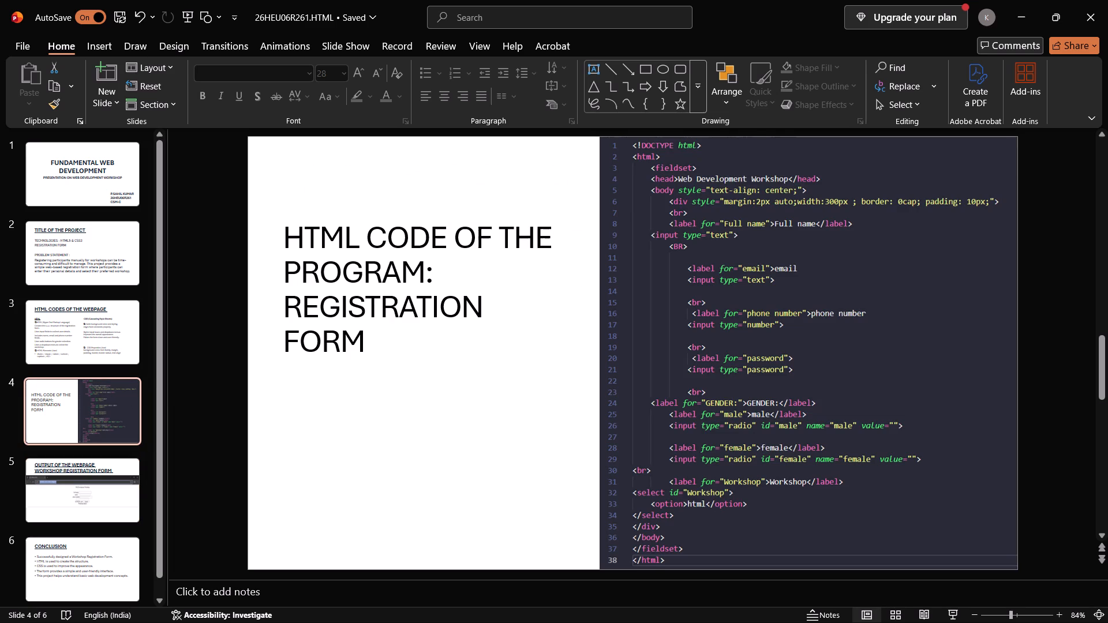
pyautogui.click(488, 301)
pyautogui.press('BackSpace')
pyautogui.press('BackSpace')
pyautogui.press('BackSpace')
pyautogui.press('BackSpace')
pyautogui.press('BackSpace')
pyautogui.press('BackSpace')
pyautogui.press('BackSpace')
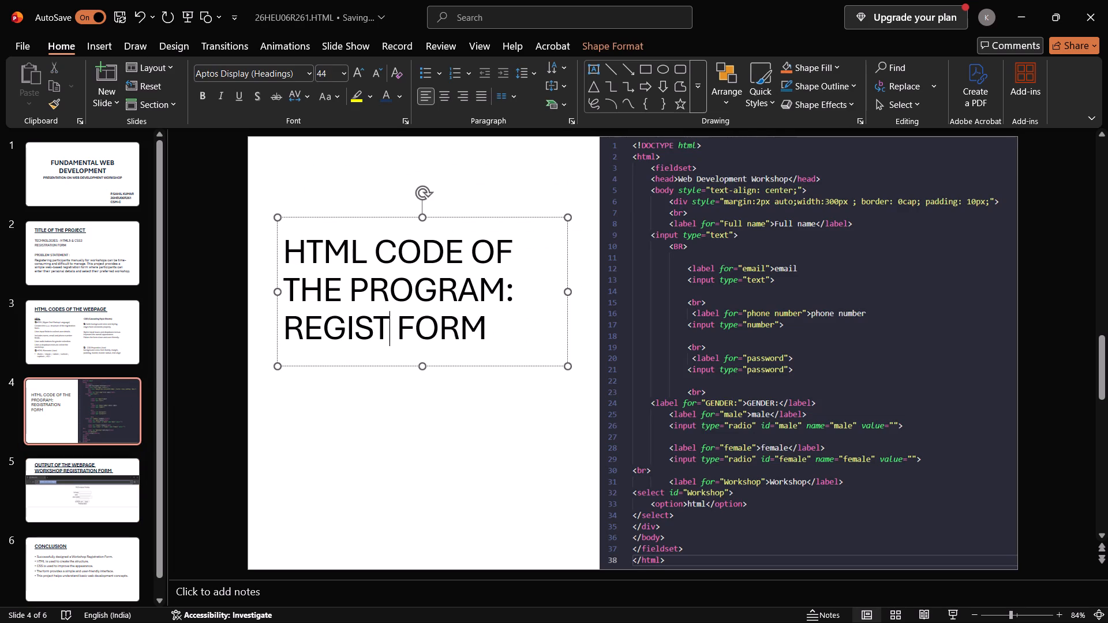
pyautogui.press('BackSpace')
pyautogui.press('BackSpace')
pyautogui.press('BackSpace')
pyautogui.press('BackSpace')
pyautogui.press('BackSpace')
pyautogui.write('WORS')
pyautogui.write('HOP')
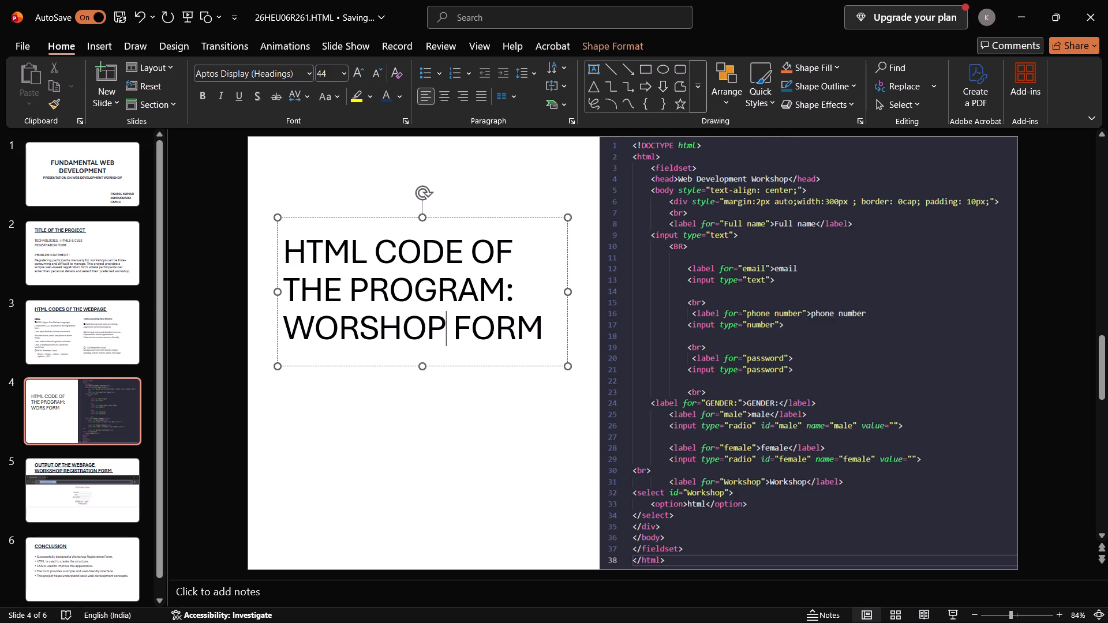
pyautogui.click(511, 404)
# Show the available design themes with the opening slide selected.
pyautogui.click(127, 186)
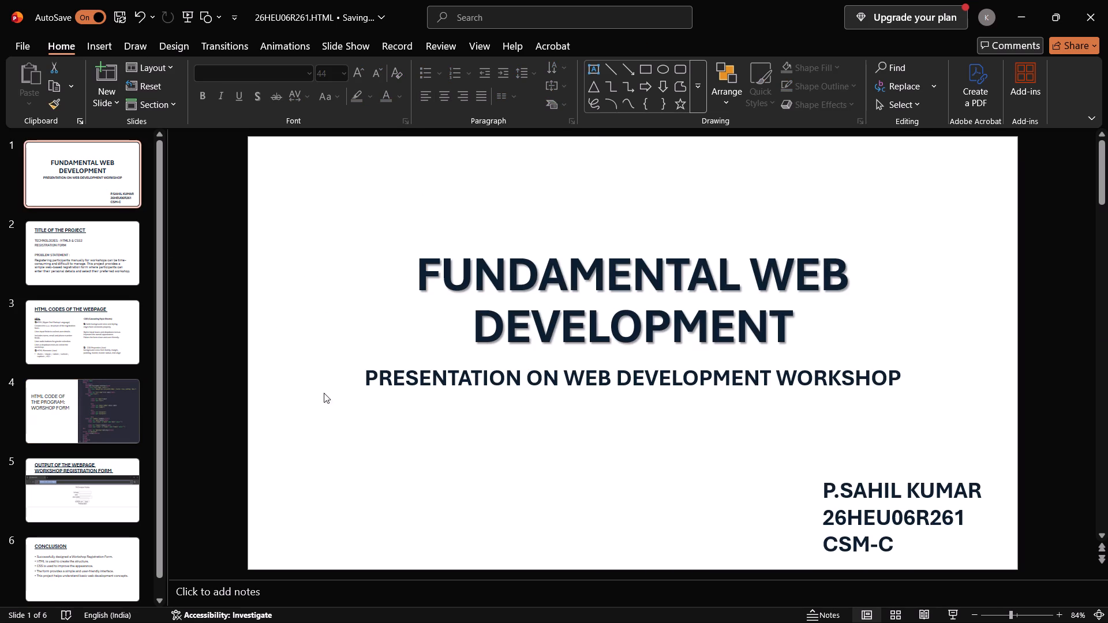
pyautogui.click(170, 51)
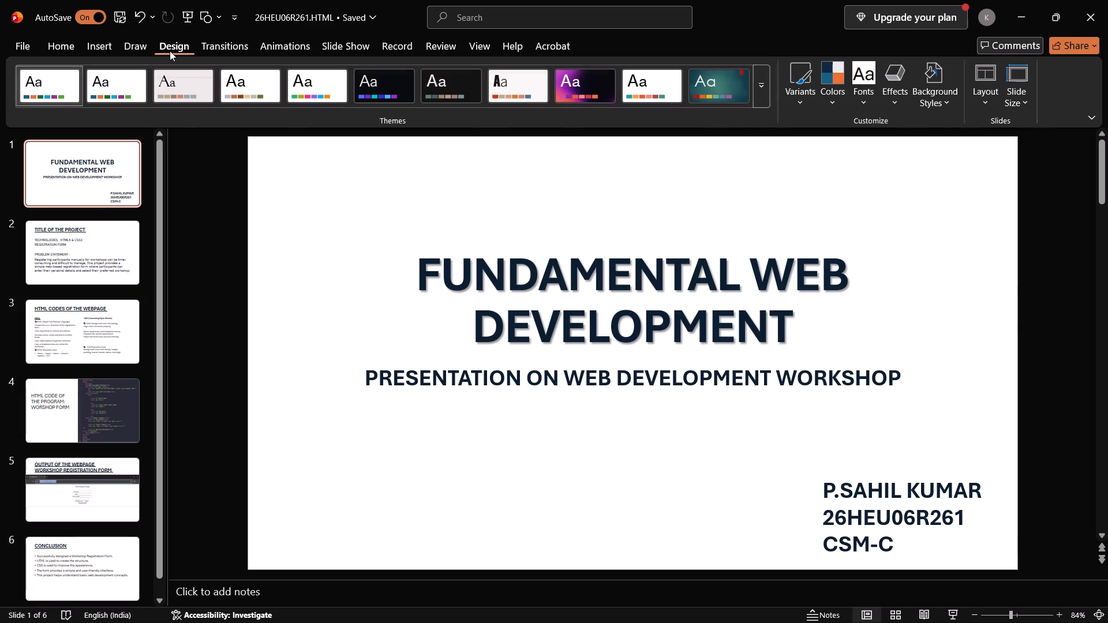
pyautogui.moveTo(773, 91); pyautogui.dragTo(763, 91)
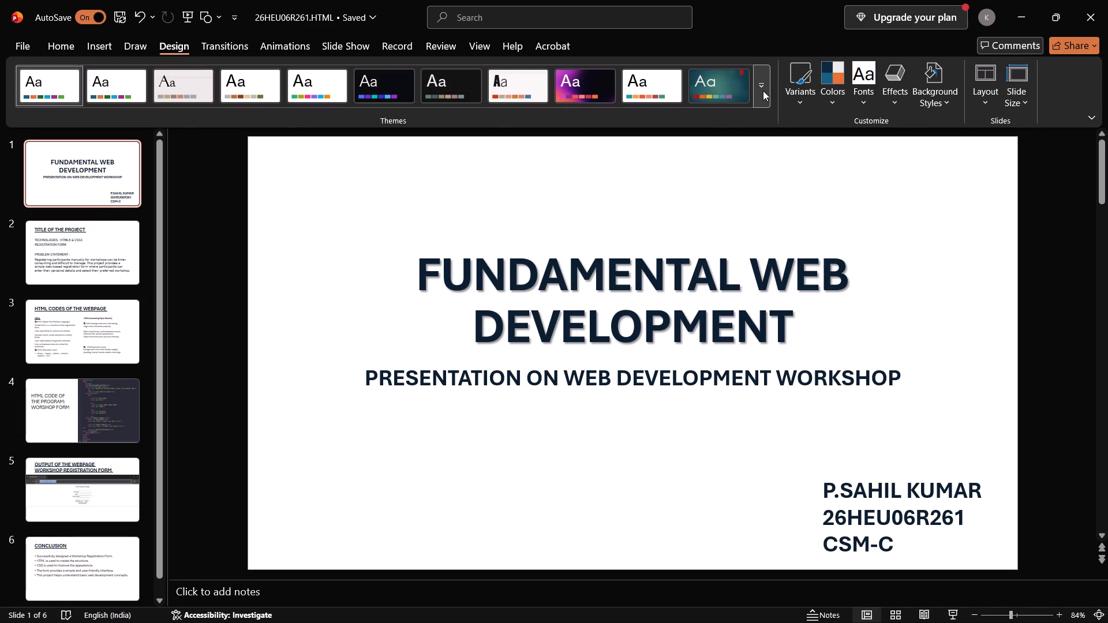
# Start the sentence "This project provides a simple web-based registration form" on a new paragraph in slide 2's problem statement.
pyautogui.click(92, 255)
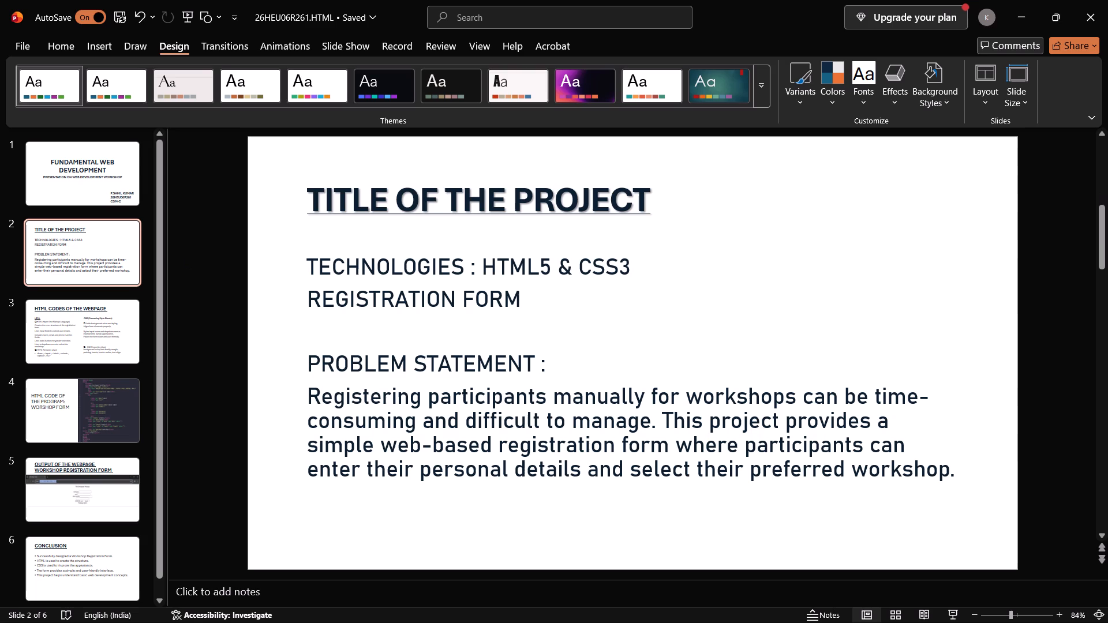
pyautogui.click(662, 425)
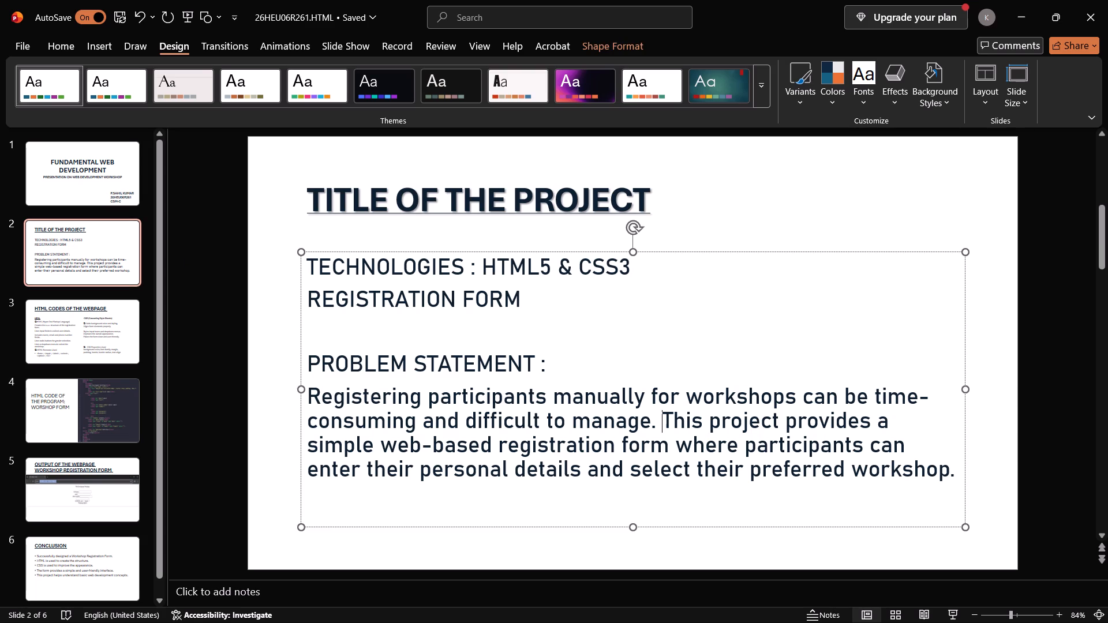
pyautogui.press('Return')
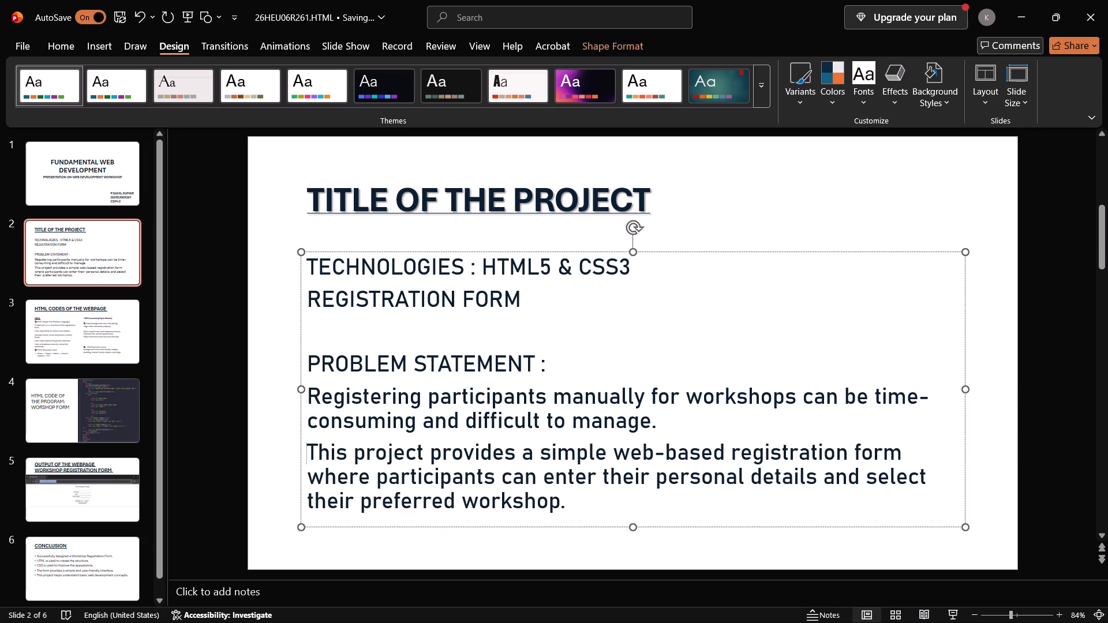
pyautogui.click(250, 315)
# Underline the heading "CSS (Cascading Style Sheets)" on slide 3.
pyautogui.click(113, 329)
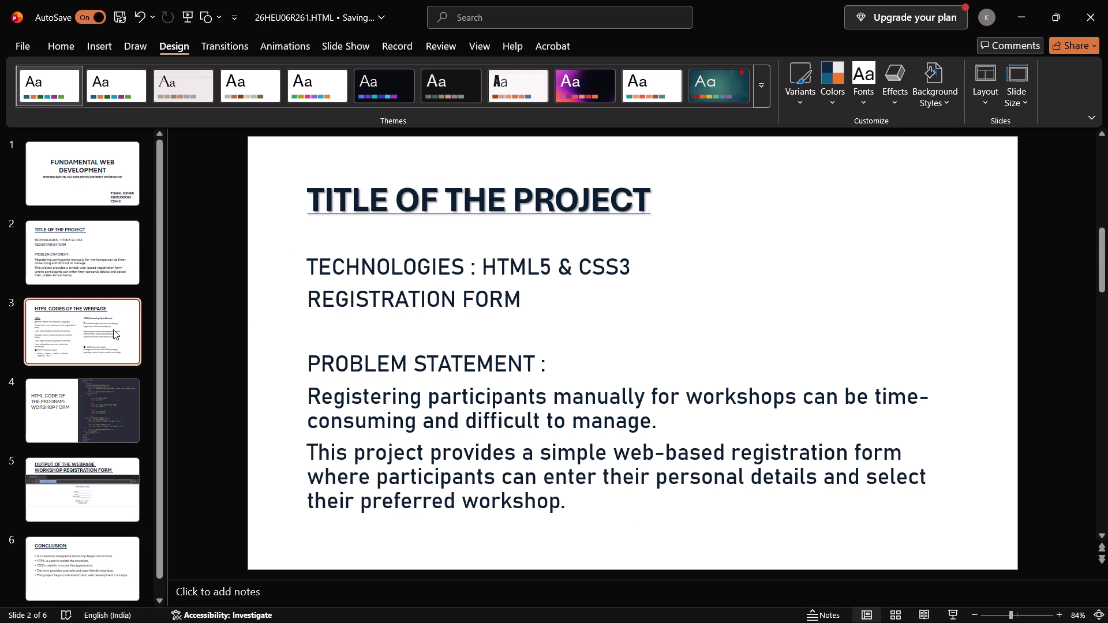
pyautogui.click(703, 264)
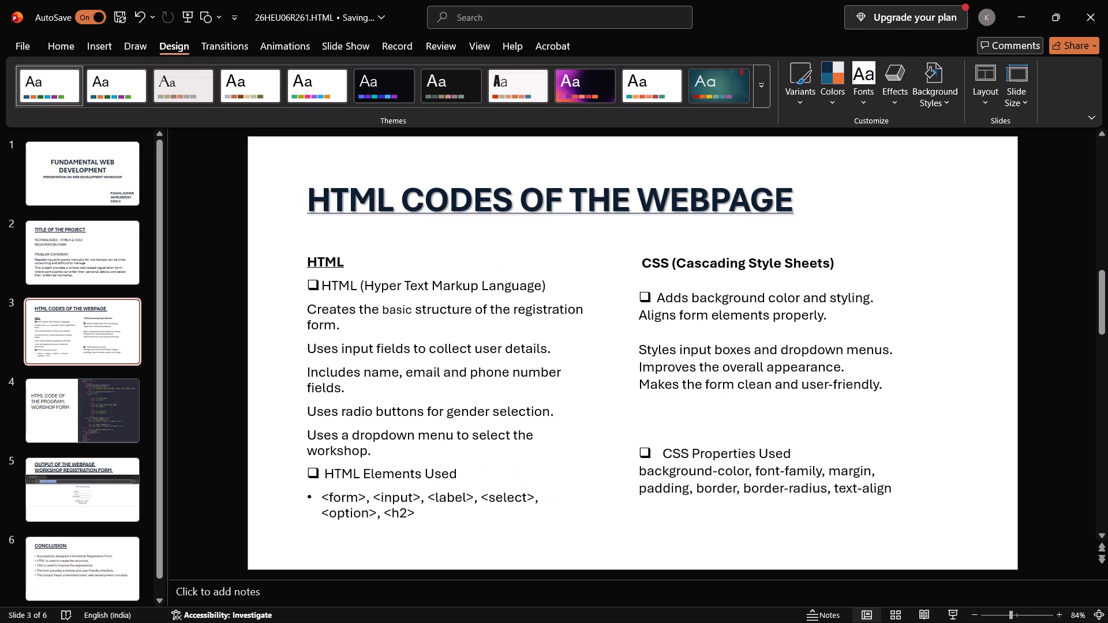
pyautogui.moveTo(852, 269); pyautogui.dragTo(627, 262)
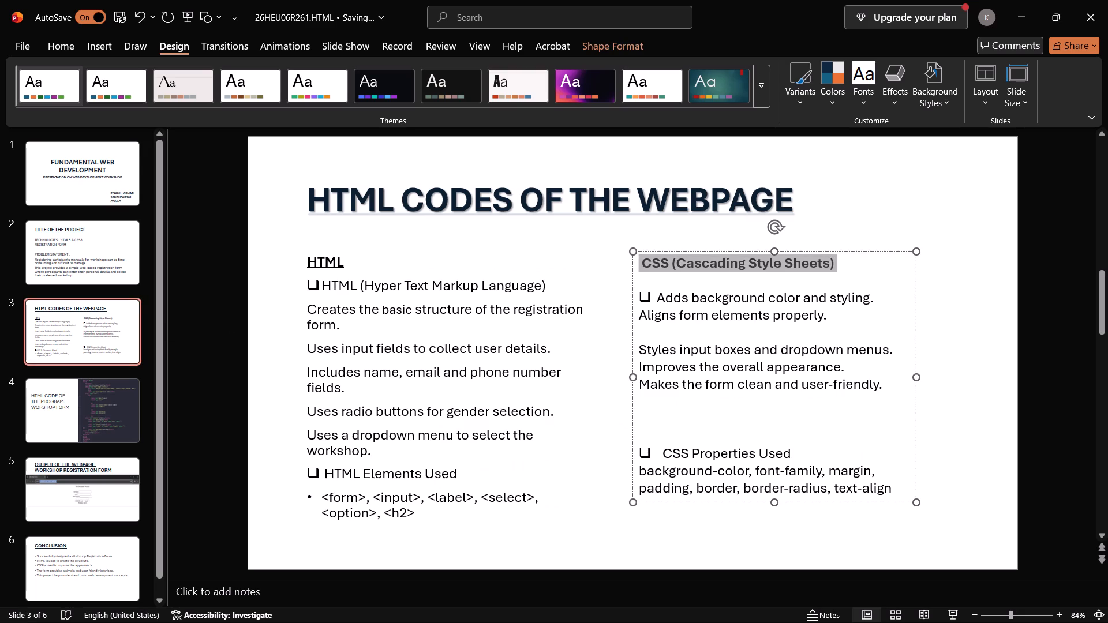
pyautogui.moveTo(627, 262); pyautogui.dragTo(624, 262)
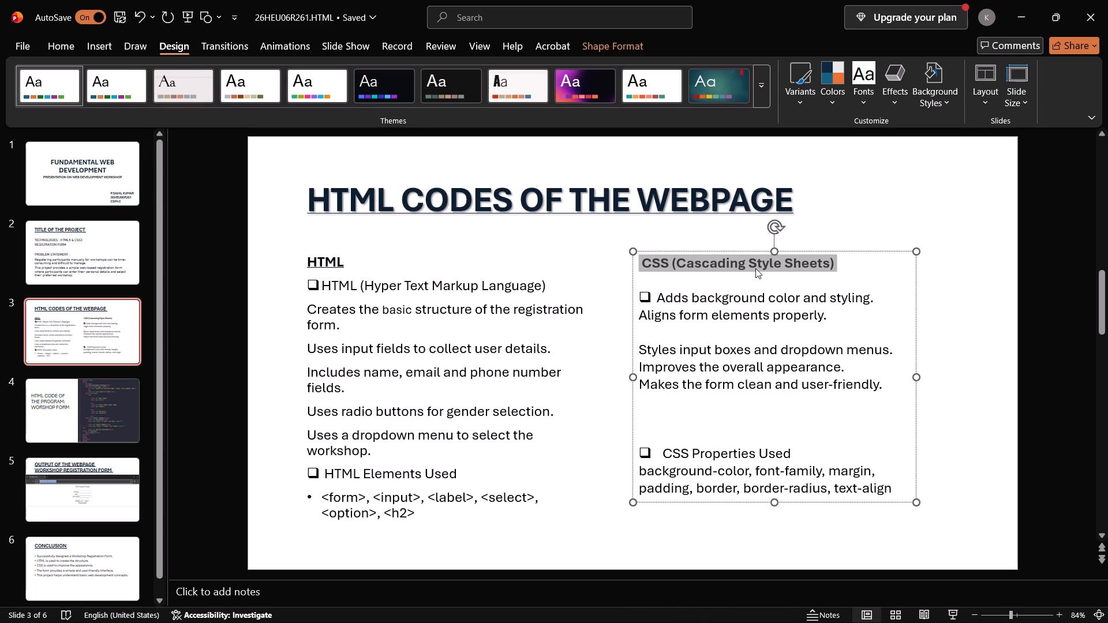
pyautogui.click(823, 272)
pyautogui.moveTo(839, 262); pyautogui.dragTo(803, 262)
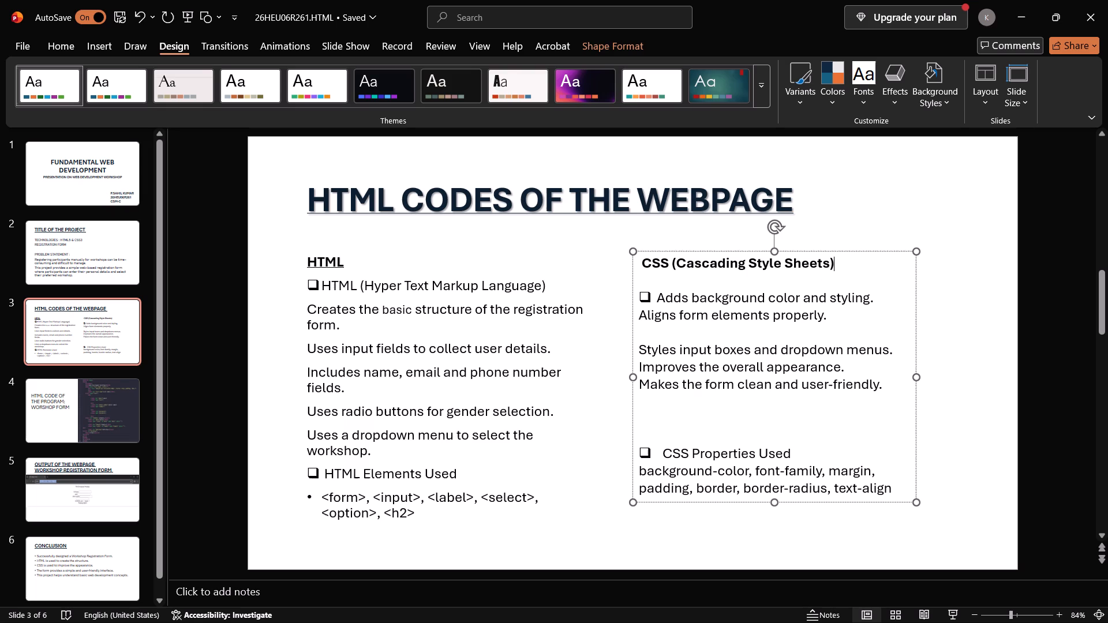
pyautogui.moveTo(803, 262); pyautogui.dragTo(604, 254)
pyautogui.click(643, 234)
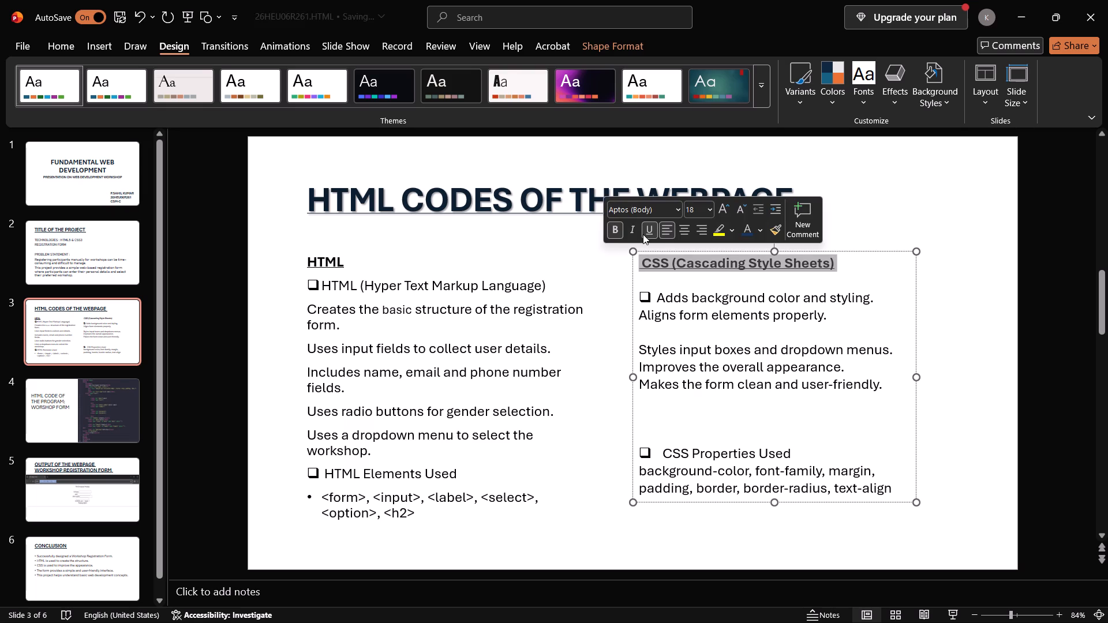
pyautogui.click(242, 299)
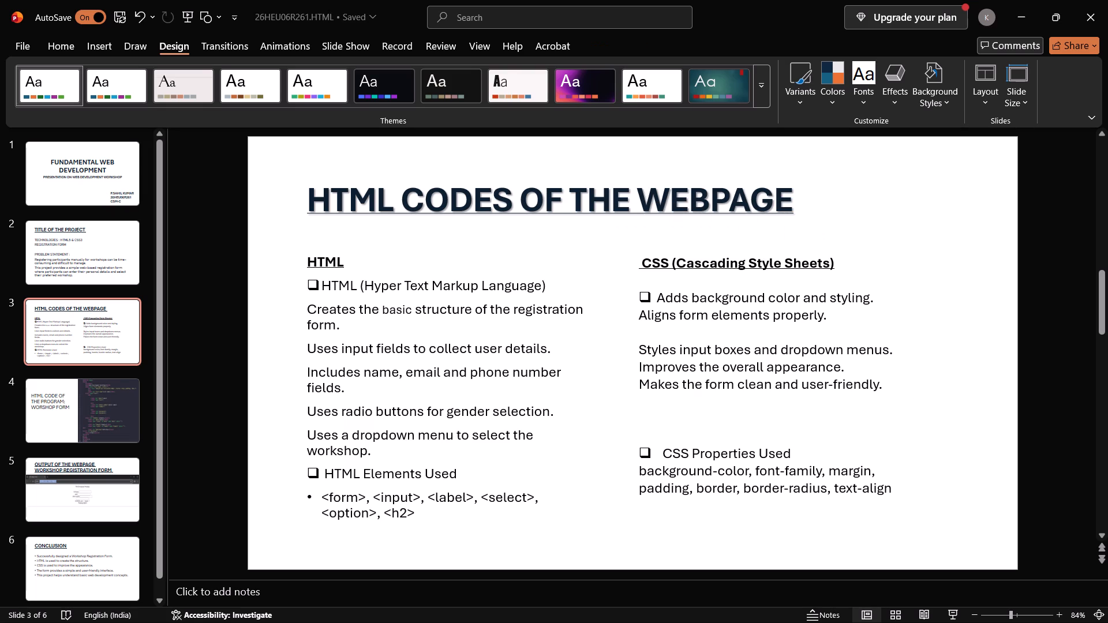
# Apply the Archway theme to the whole presentation.
pyautogui.click(210, 97)
pyautogui.moveTo(210, 97); pyautogui.dragTo(203, 97)
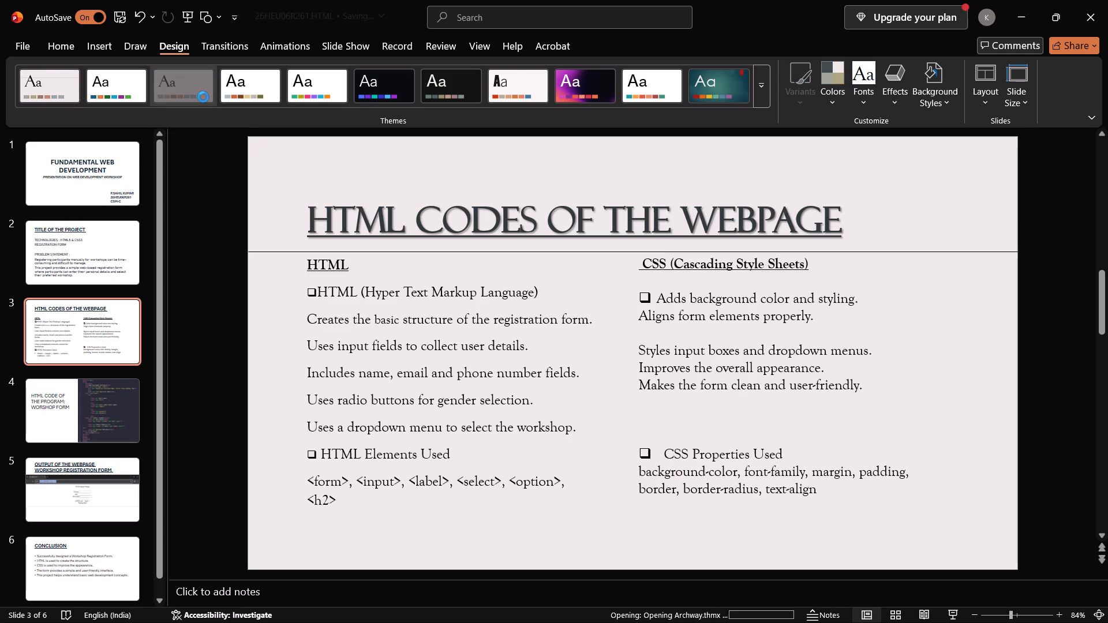
# Move the "FUNDAMENTAL WEB DEVELOPMENT" title on slide 1 slightly down, clear of the theme's horizontal line.
pyautogui.click(86, 187)
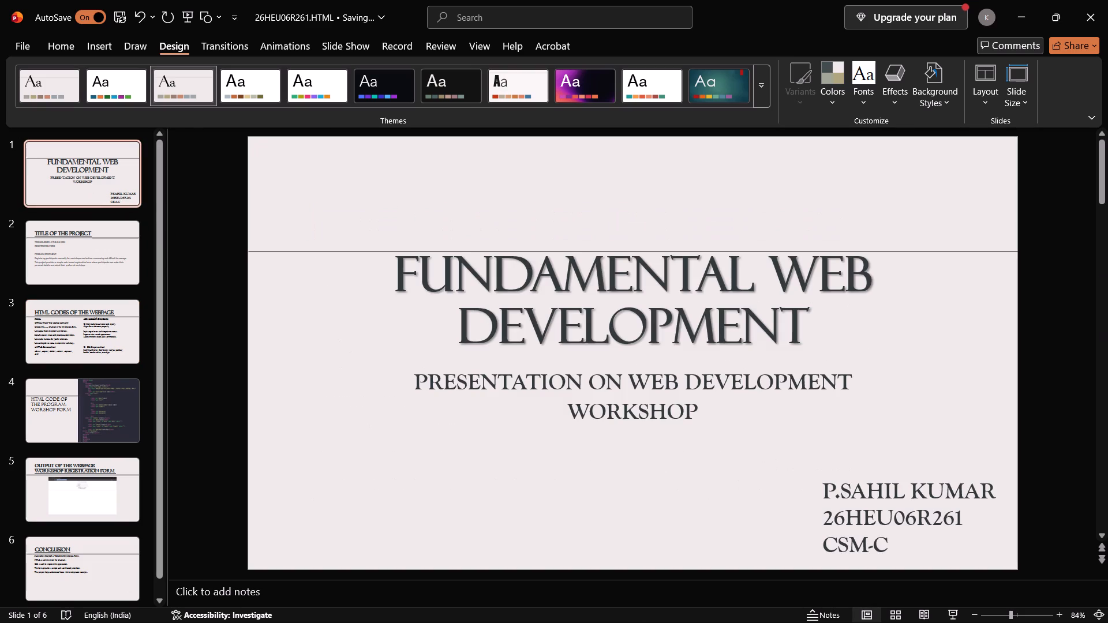
pyautogui.click(587, 281)
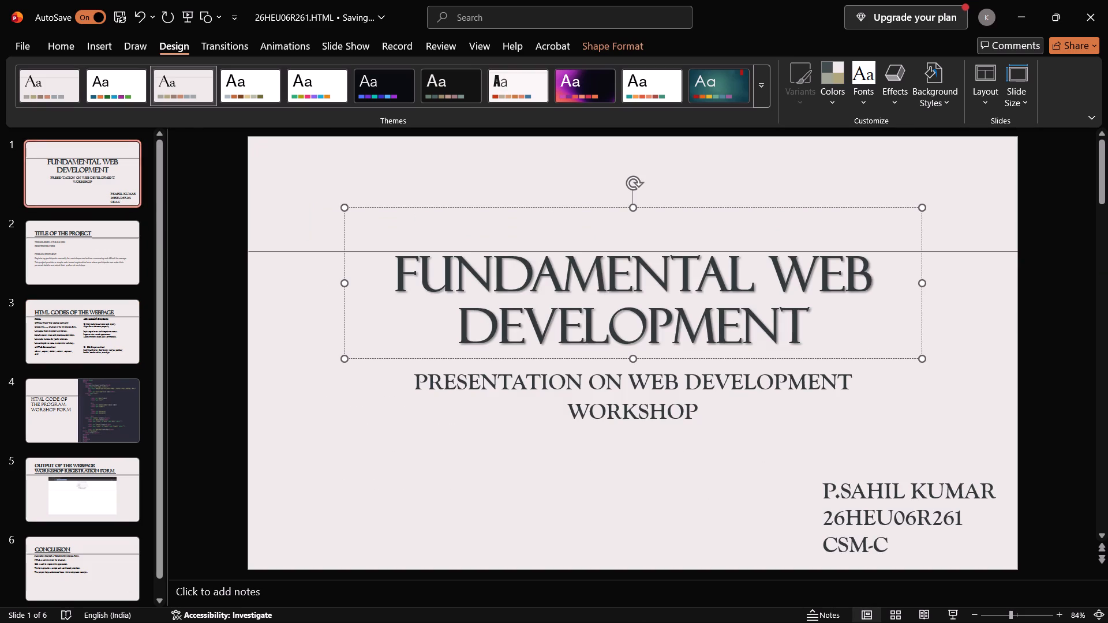
pyautogui.click(193, 331)
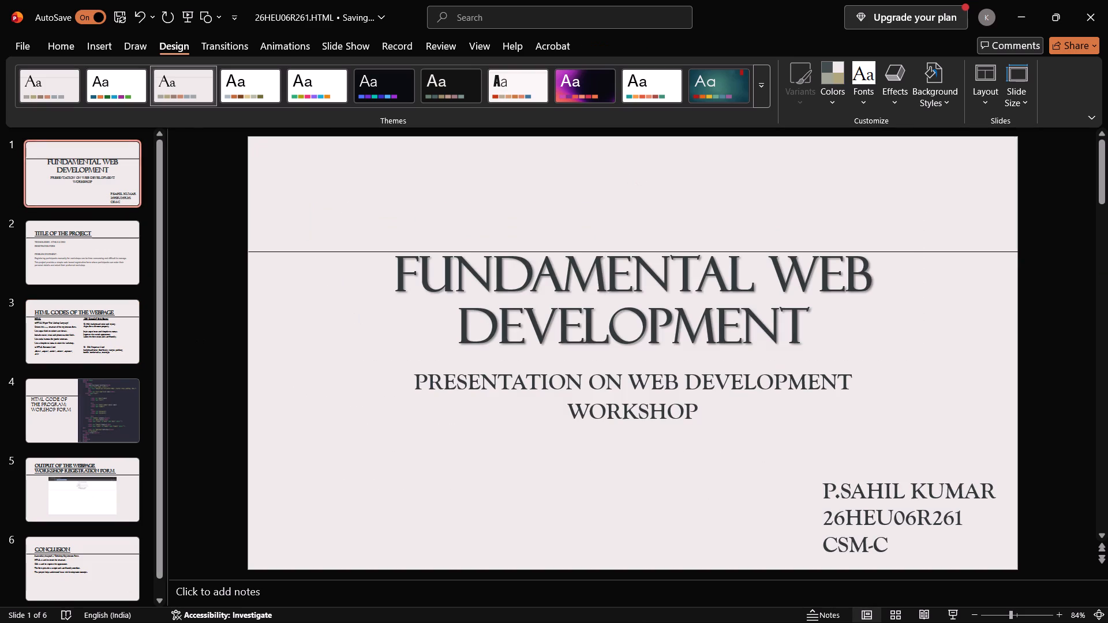
pyautogui.click(456, 321)
pyautogui.moveTo(525, 205); pyautogui.dragTo(527, 213)
pyautogui.click(197, 301)
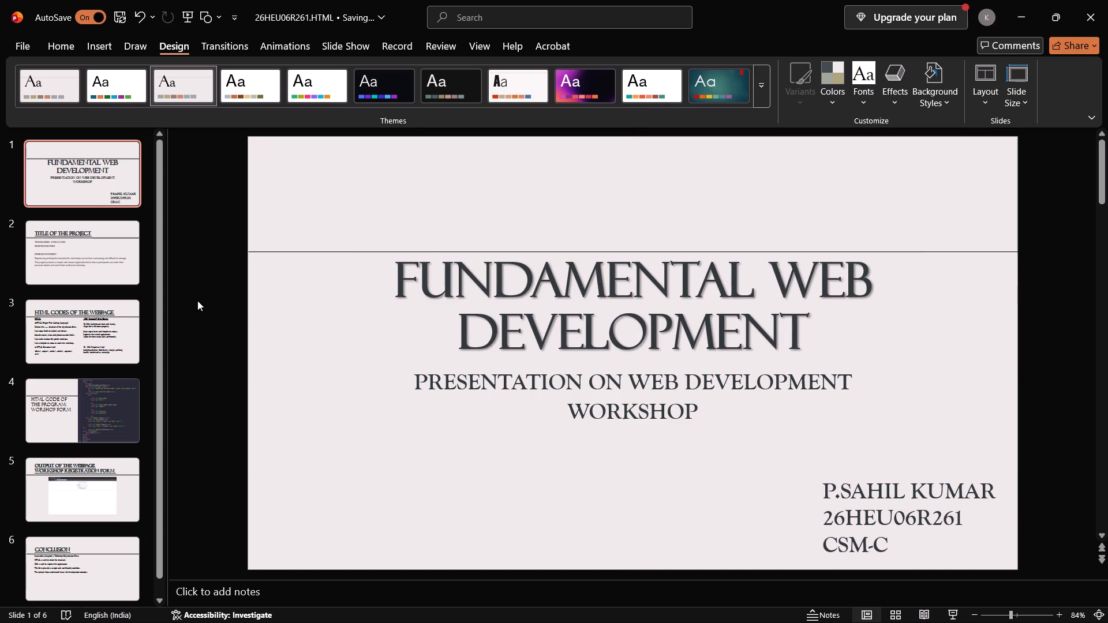
# Widen the webpage output screenshot on slide 5 from the slide's left edge to about 32.33 cm.
pyautogui.click(77, 269)
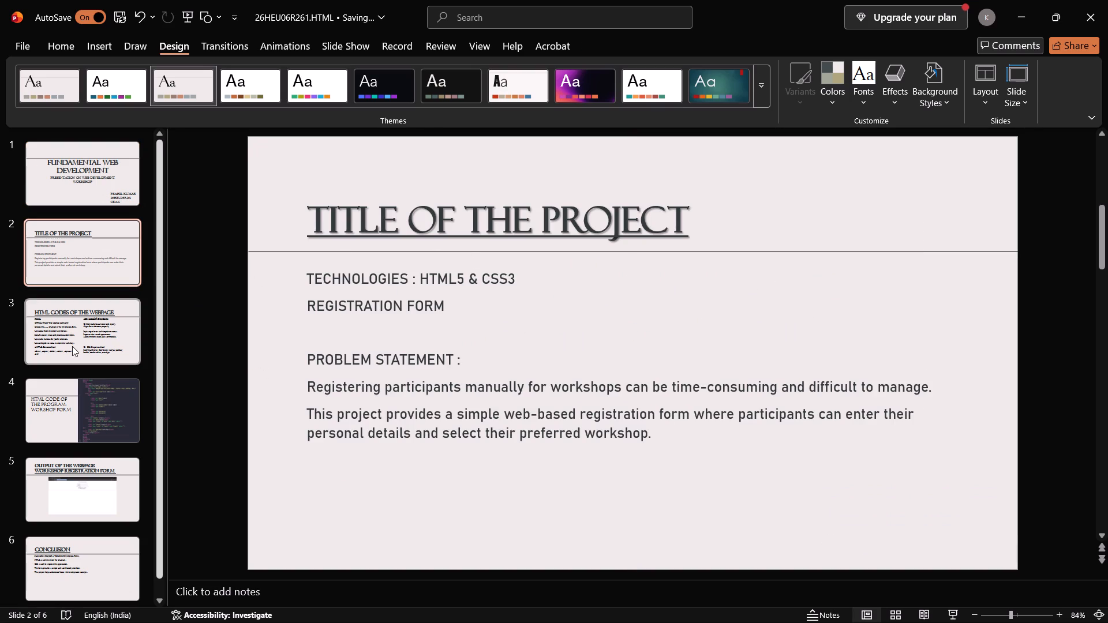
pyautogui.click(86, 388)
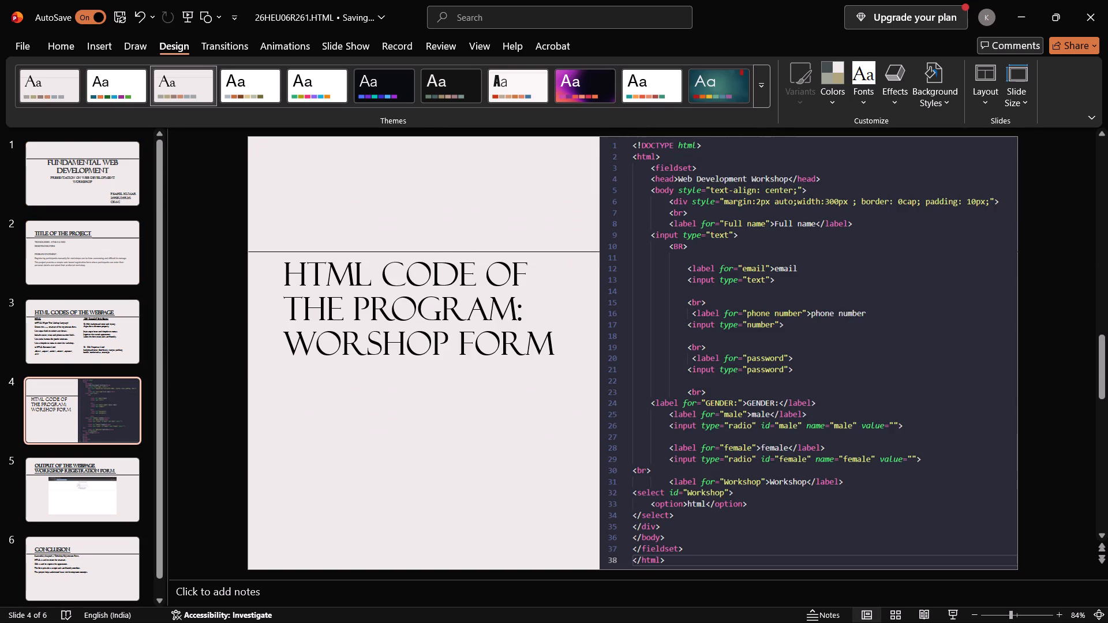
pyautogui.click(99, 472)
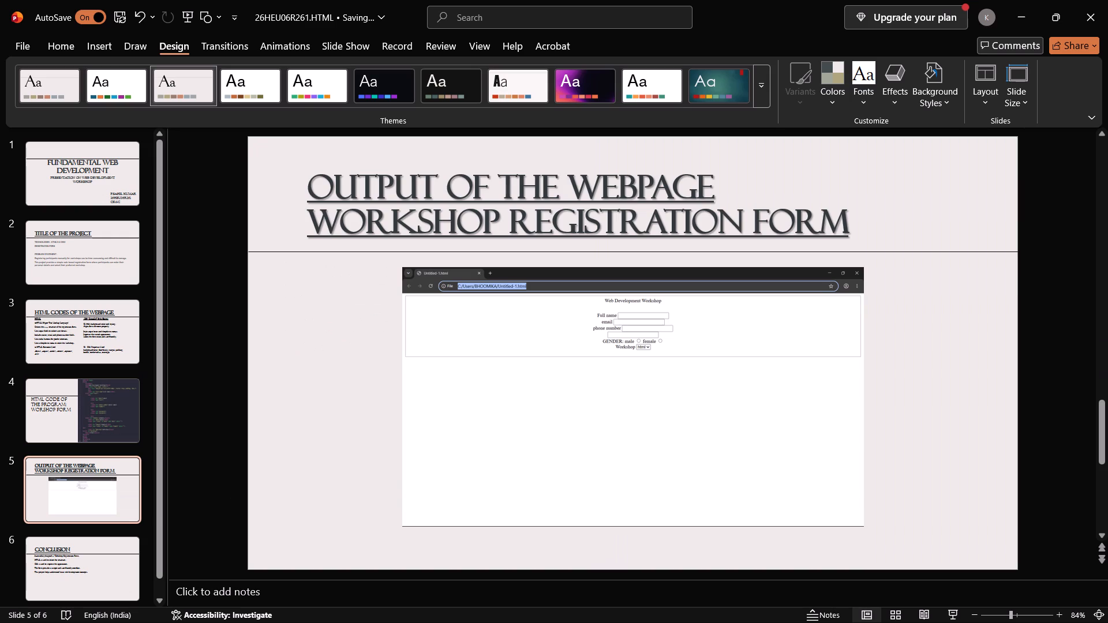
pyautogui.click(600, 347)
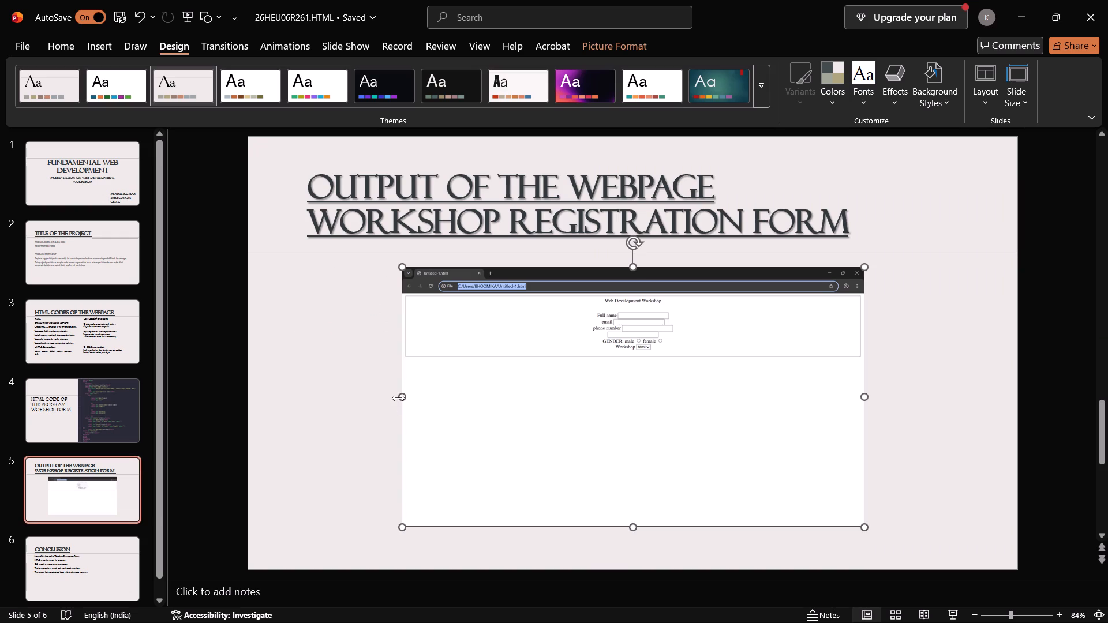
pyautogui.moveTo(398, 398); pyautogui.dragTo(248, 390)
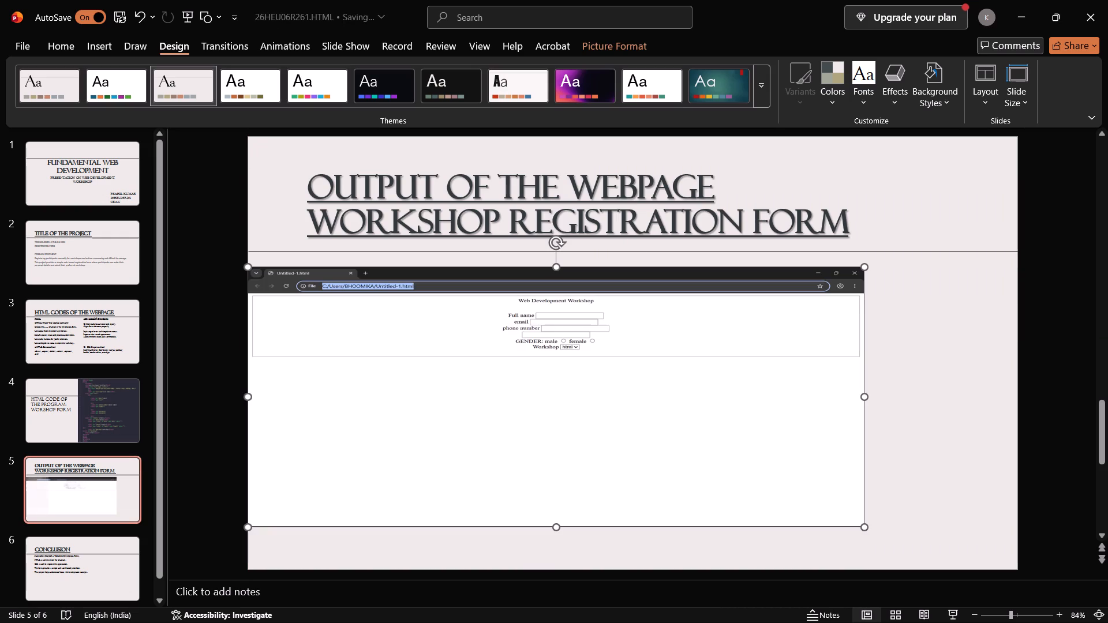
pyautogui.moveTo(862, 394); pyautogui.dragTo(1048, 407)
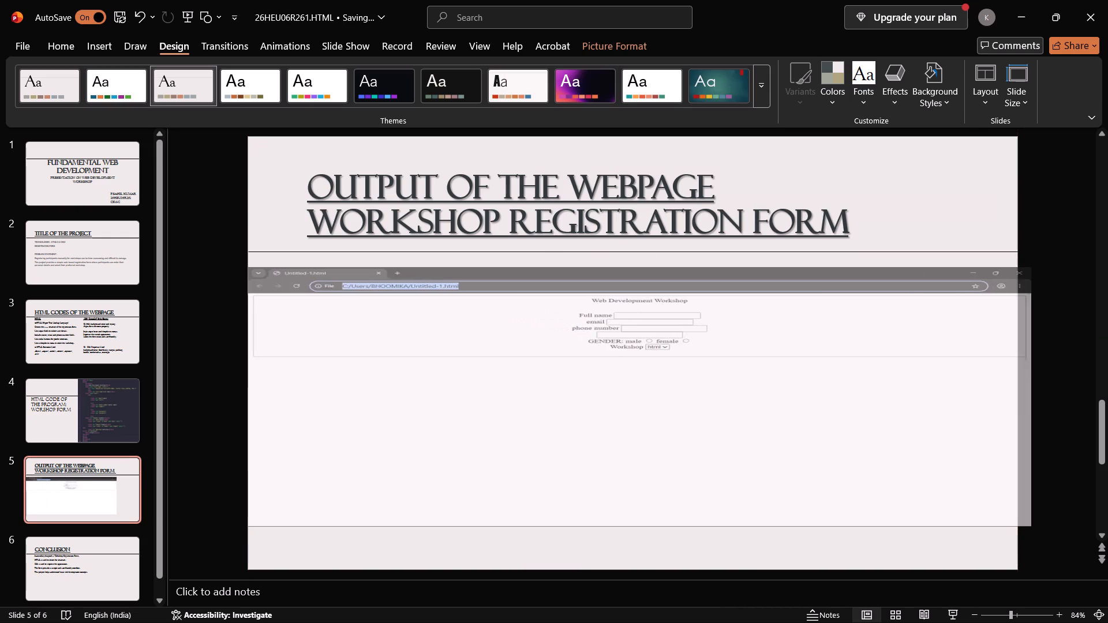
pyautogui.moveTo(1050, 400); pyautogui.dragTo(983, 401)
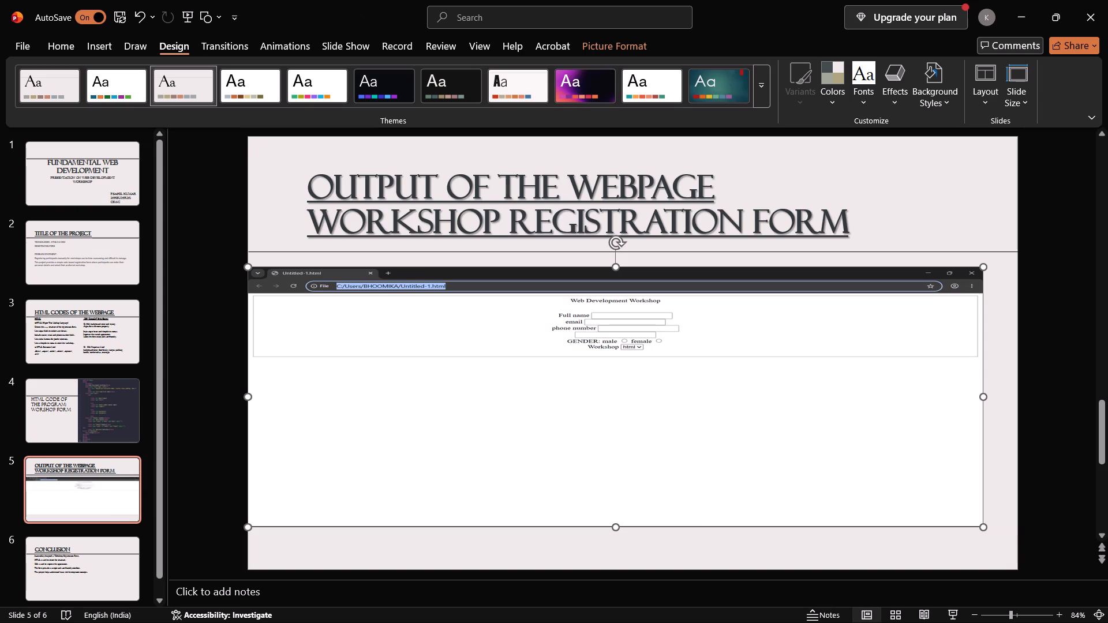
# Crop the slide 5 screenshot's empty lower area and both sides to about 5.85 cm high by 29.54 cm wide.
pyautogui.doubleClick(742, 349)
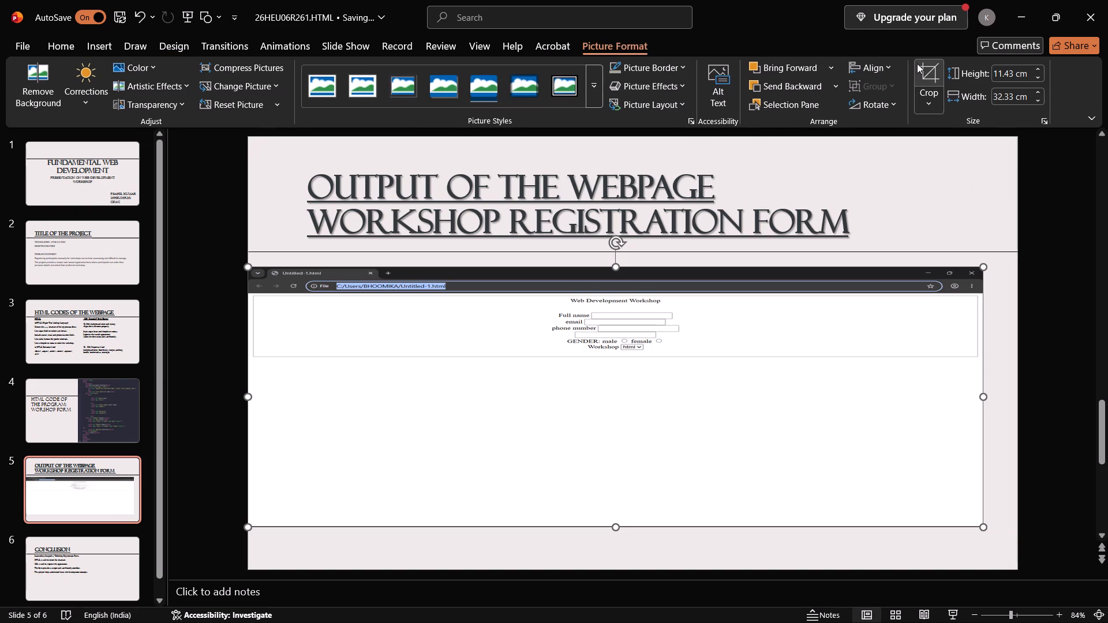
pyautogui.click(917, 63)
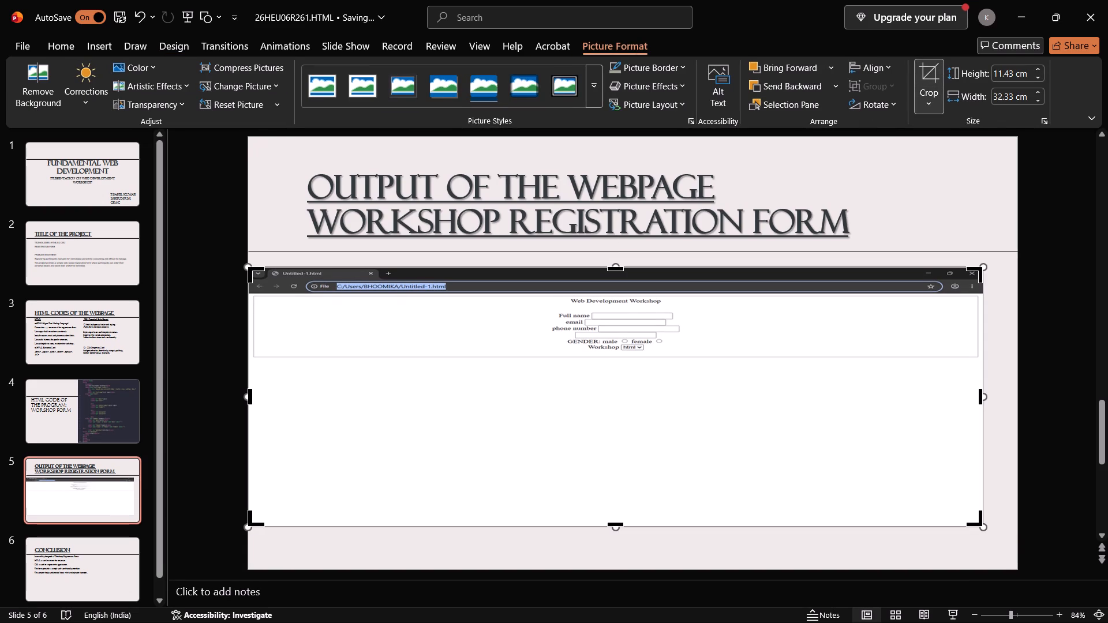
pyautogui.moveTo(613, 523); pyautogui.dragTo(609, 400)
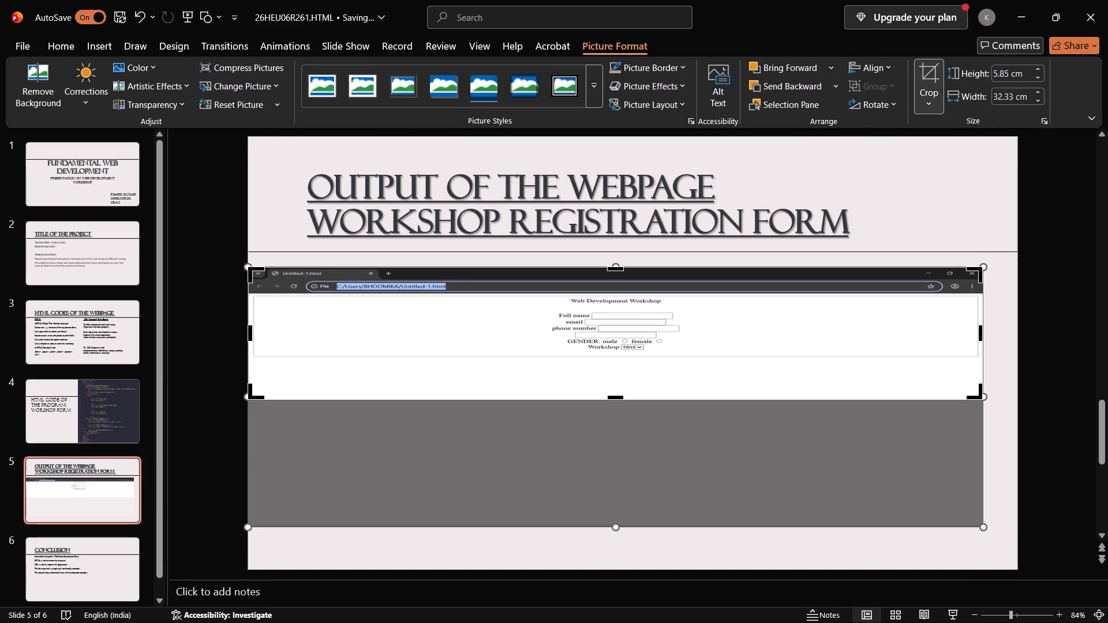
pyautogui.moveTo(252, 329); pyautogui.dragTo(261, 335)
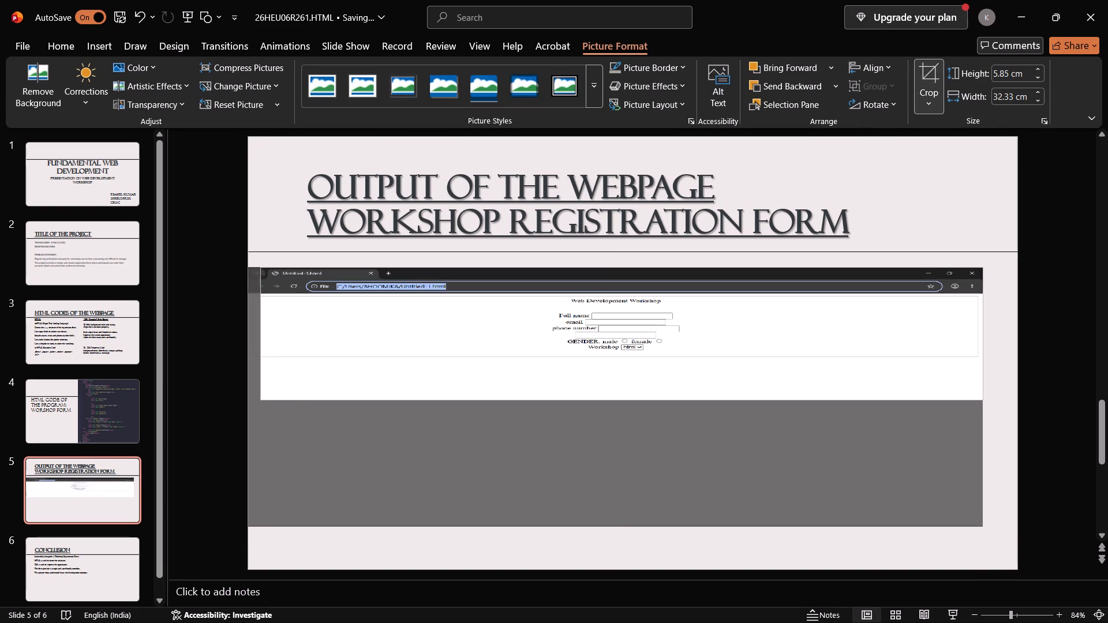
pyautogui.moveTo(261, 335); pyautogui.dragTo(444, 374)
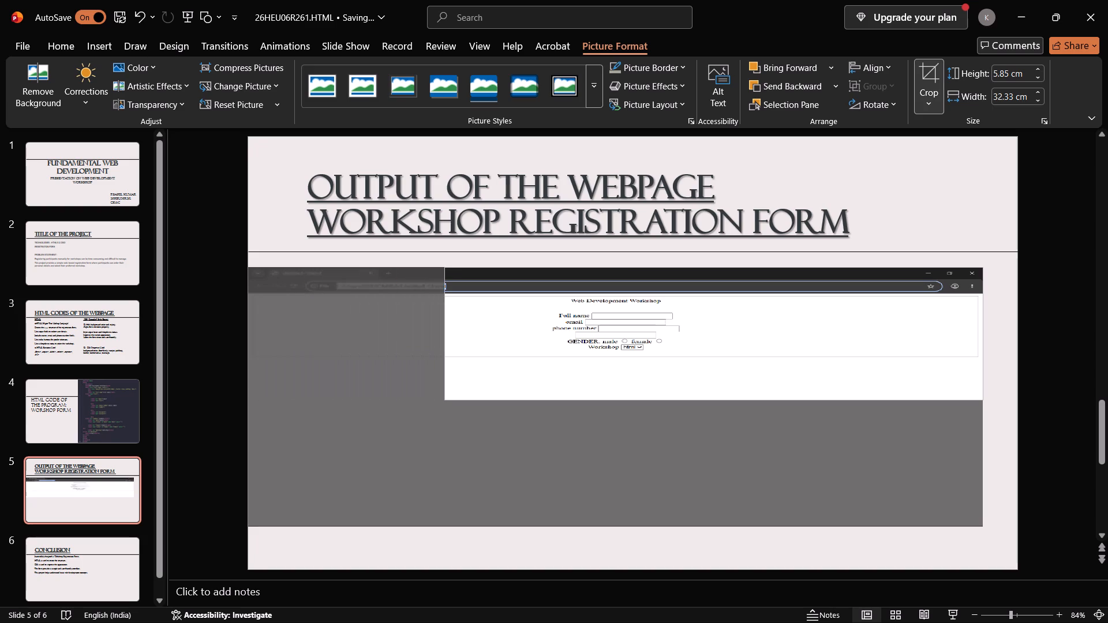
pyautogui.moveTo(444, 374); pyautogui.dragTo(241, 389)
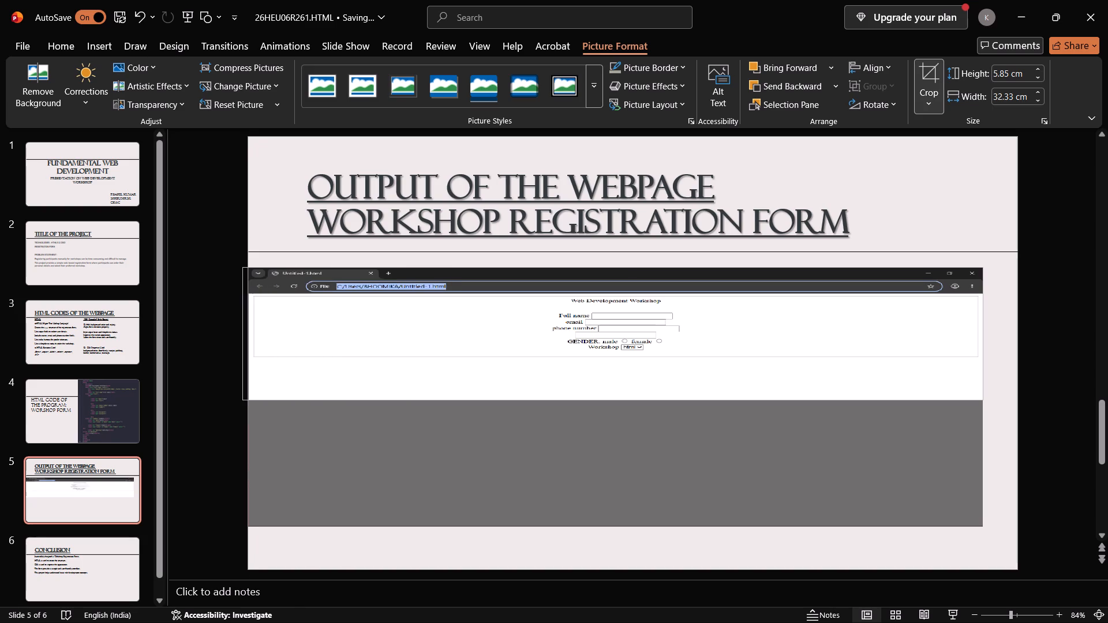
pyautogui.moveTo(241, 389); pyautogui.dragTo(256, 393)
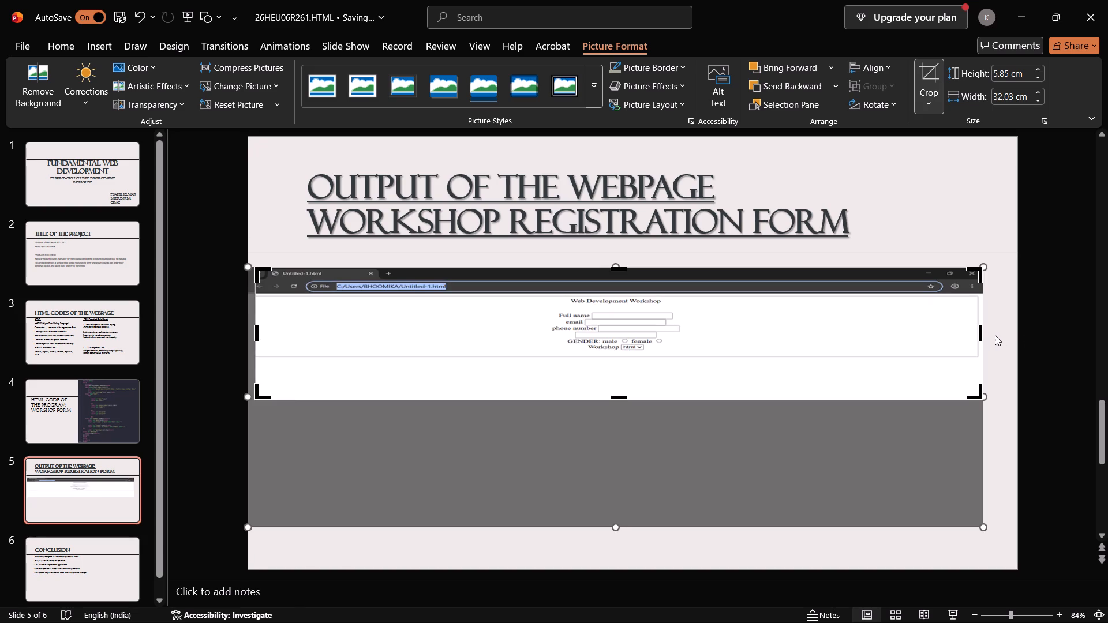
pyautogui.moveTo(983, 334); pyautogui.dragTo(893, 334)
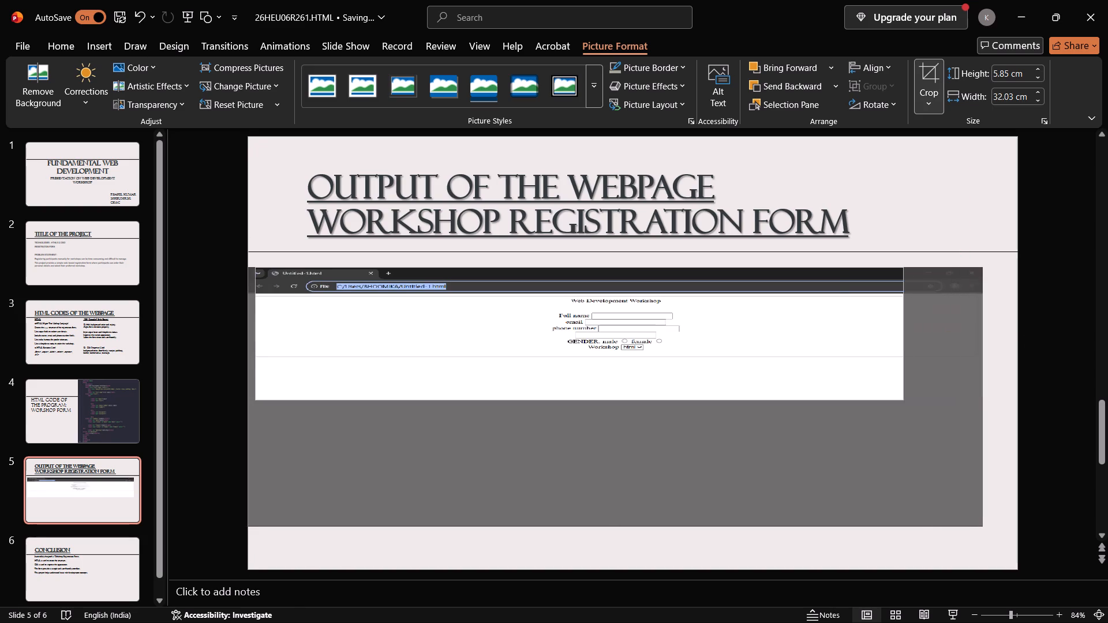
pyautogui.moveTo(893, 334); pyautogui.dragTo(927, 348)
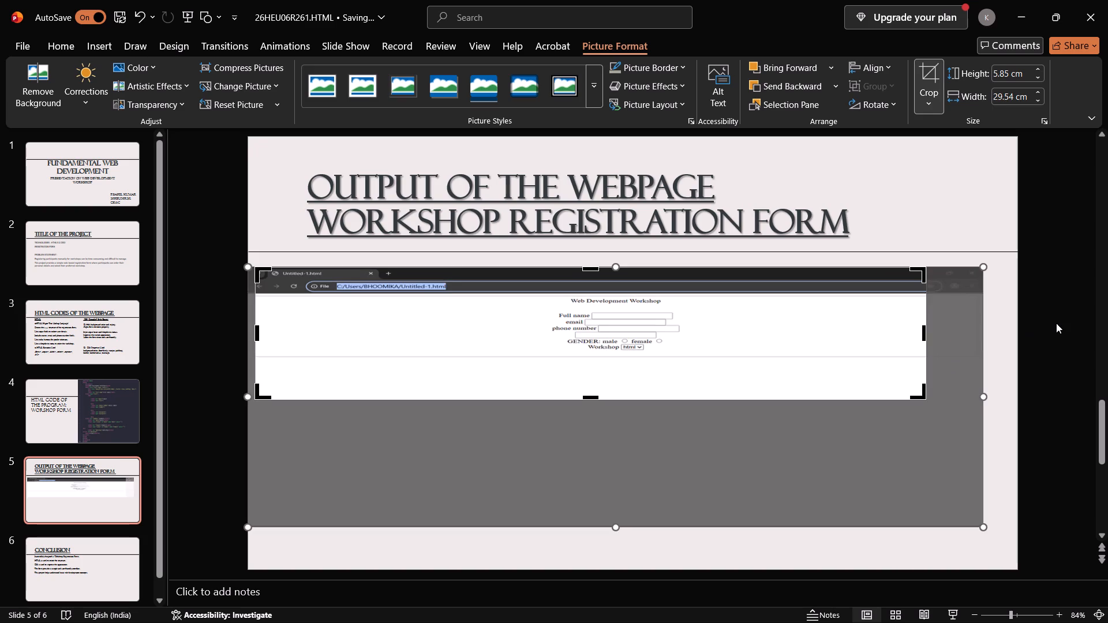
pyautogui.click(1056, 323)
# Enlarge the cropped screenshot on slide 5 to fill nearly all the space below the title line.
pyautogui.click(684, 324)
pyautogui.moveTo(592, 404); pyautogui.dragTo(593, 558)
pyautogui.moveTo(926, 408); pyautogui.dragTo(1005, 411)
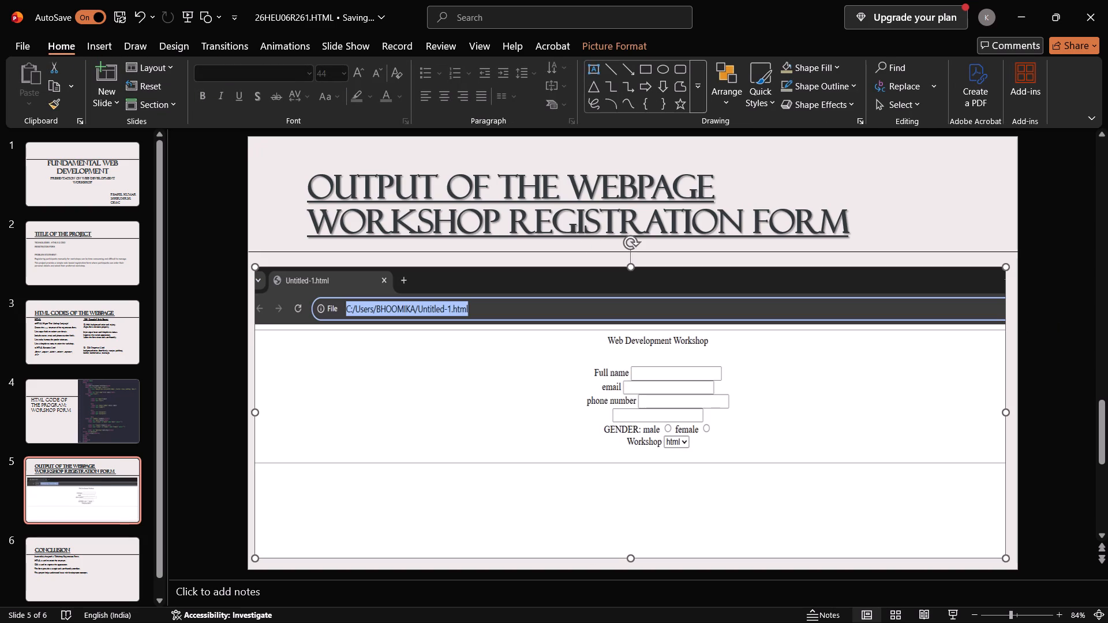
pyautogui.click(1074, 235)
pyautogui.click(514, 259)
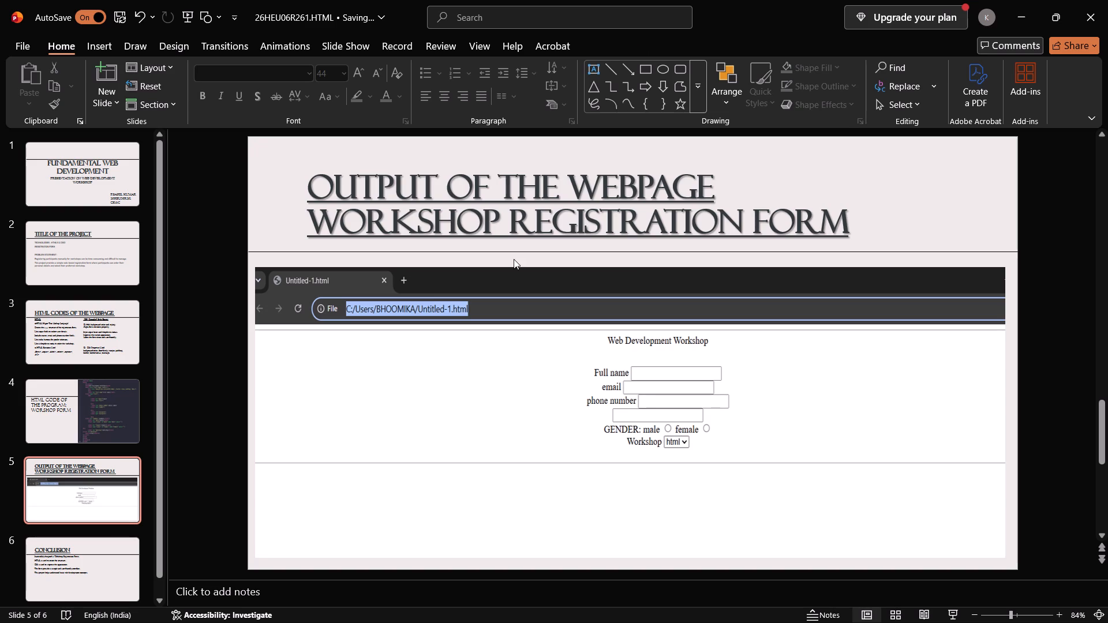
# Shift the "CONCLUSION" title on slide 6 to the right, towards the middle of the slide.
pyautogui.click(81, 551)
pyautogui.click(456, 235)
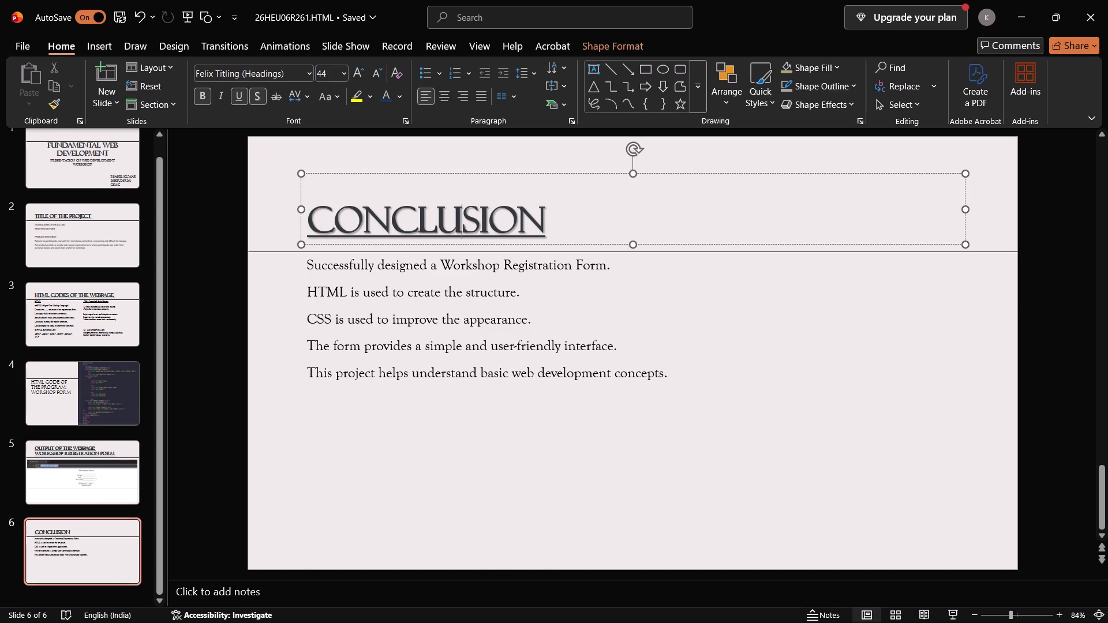
pyautogui.moveTo(519, 171); pyautogui.dragTo(649, 167)
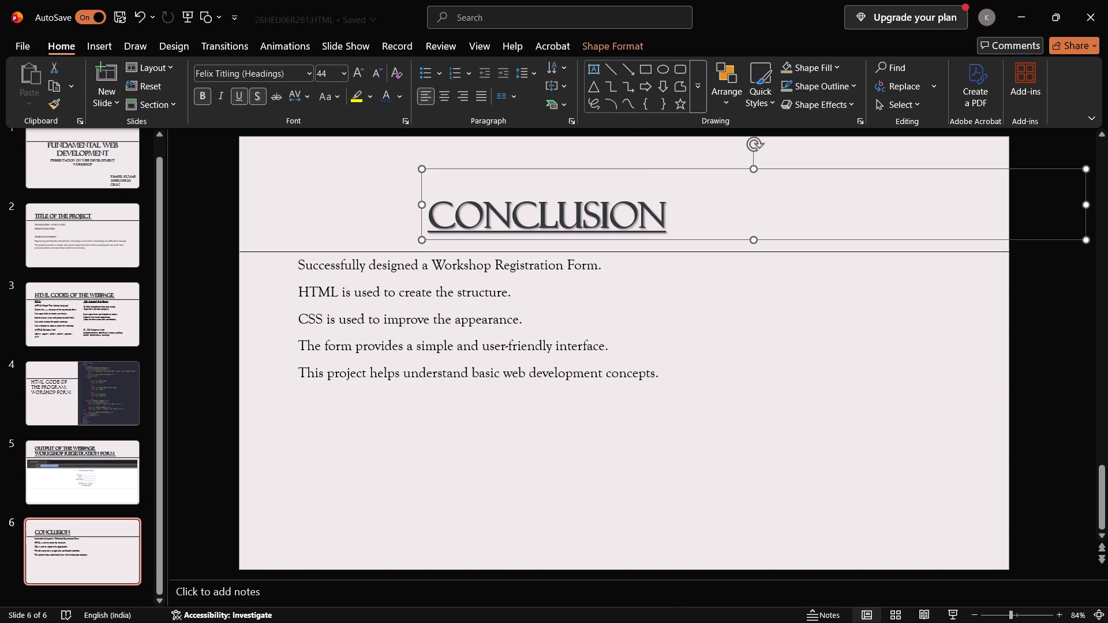
# Increase the font size of all five conclusion sentences on slide 6 to 32.
pyautogui.click(387, 332)
pyautogui.moveTo(702, 385); pyautogui.dragTo(648, 376)
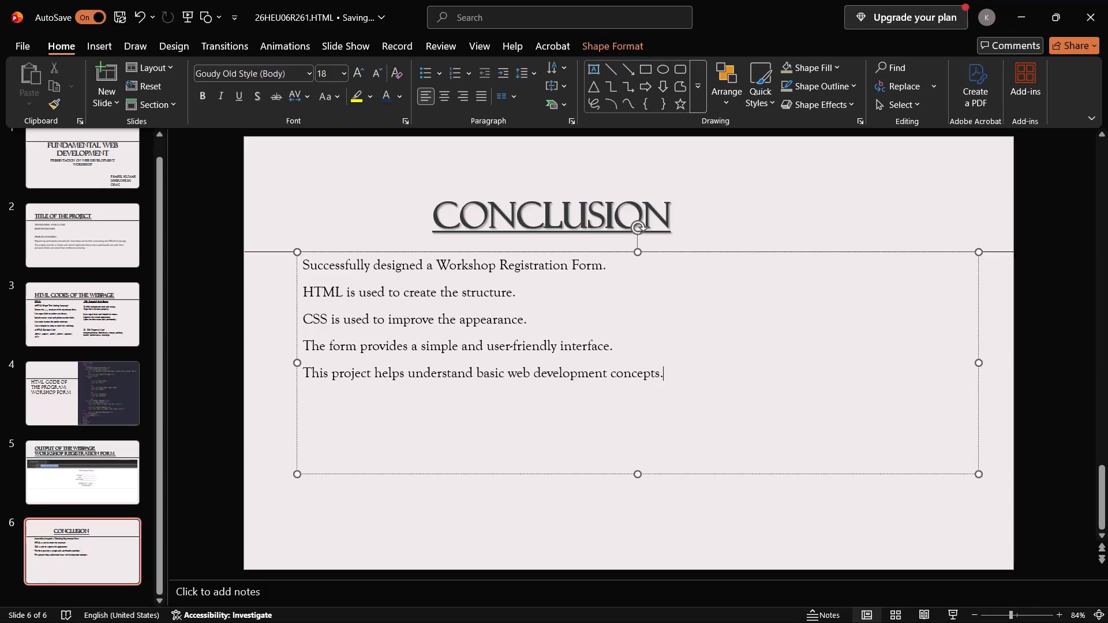
pyautogui.moveTo(648, 376); pyautogui.dragTo(304, 267)
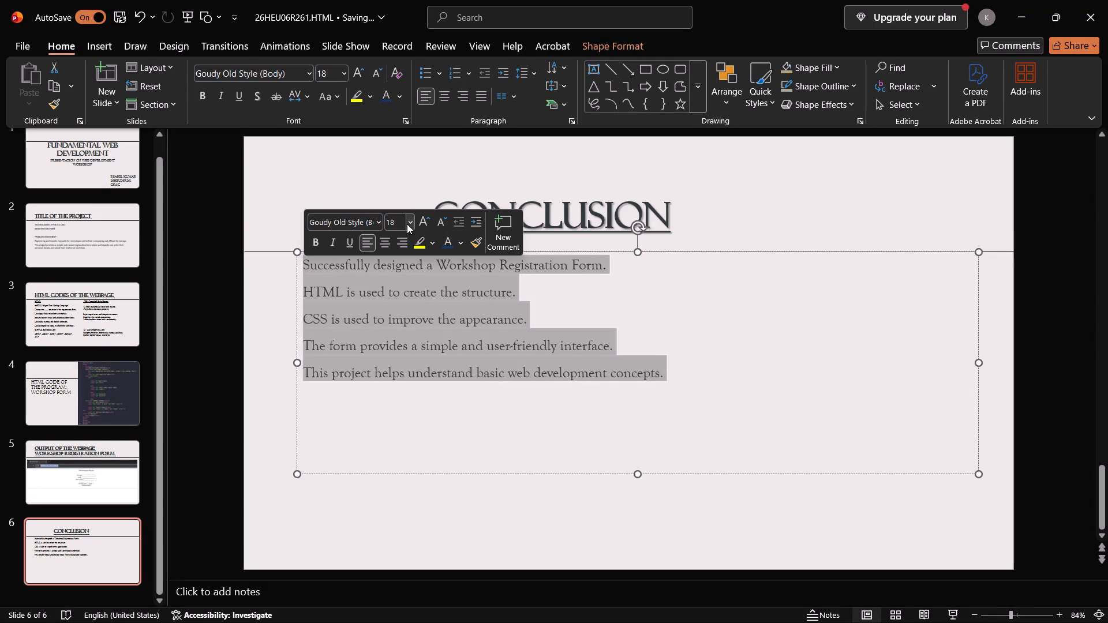
pyautogui.doubleClick(425, 224)
pyautogui.click(425, 224)
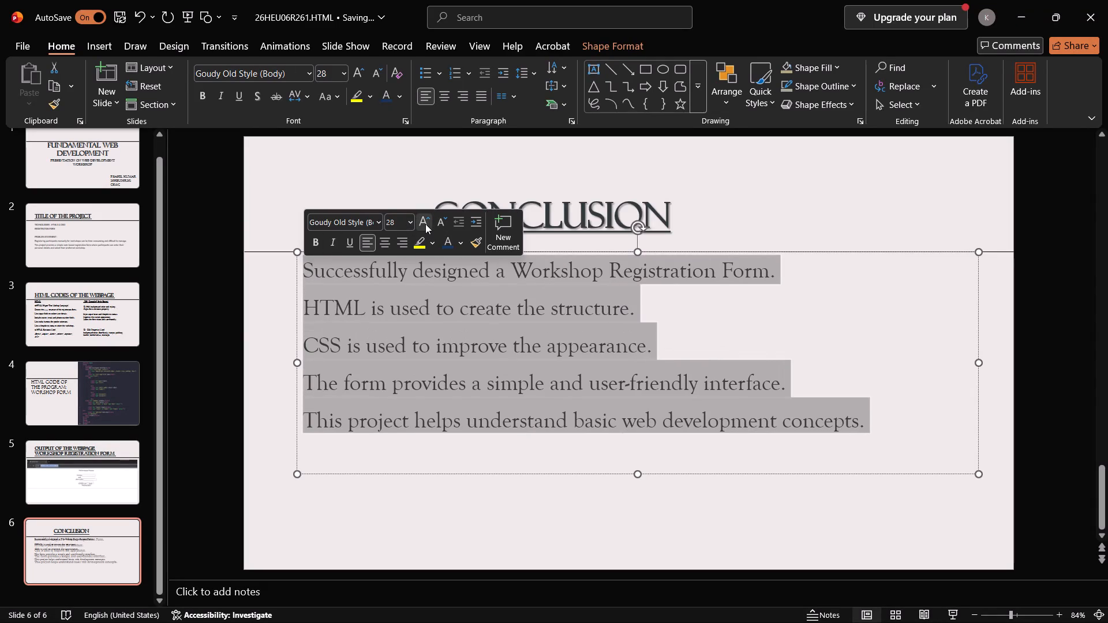
pyautogui.click(425, 224)
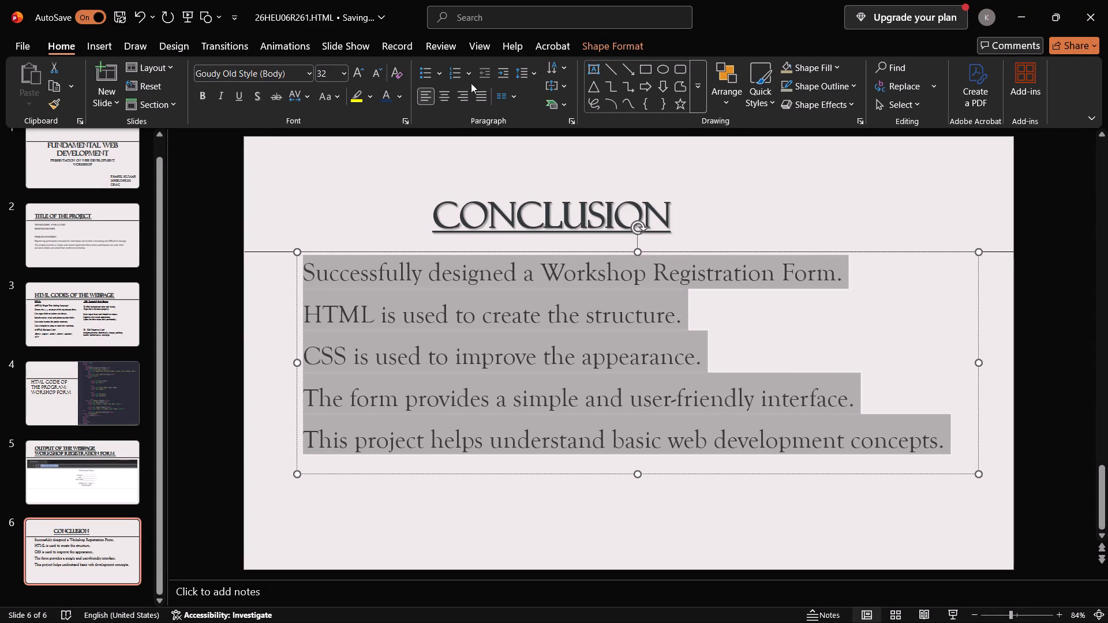
# Format the five conclusion sentences on slide 6 as a bulleted list.
pyautogui.click(428, 70)
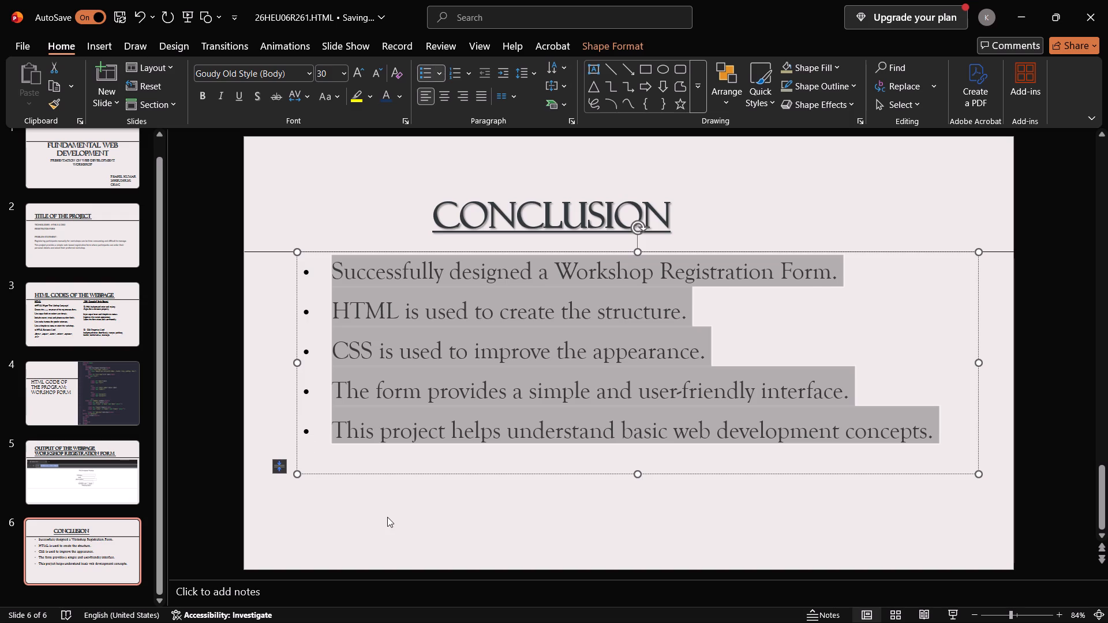
pyautogui.click(387, 517)
# Narrow the "CONCLUSION" title box to fit within slide 6 and place it near the centre, just above the horizontal line.
pyautogui.click(644, 261)
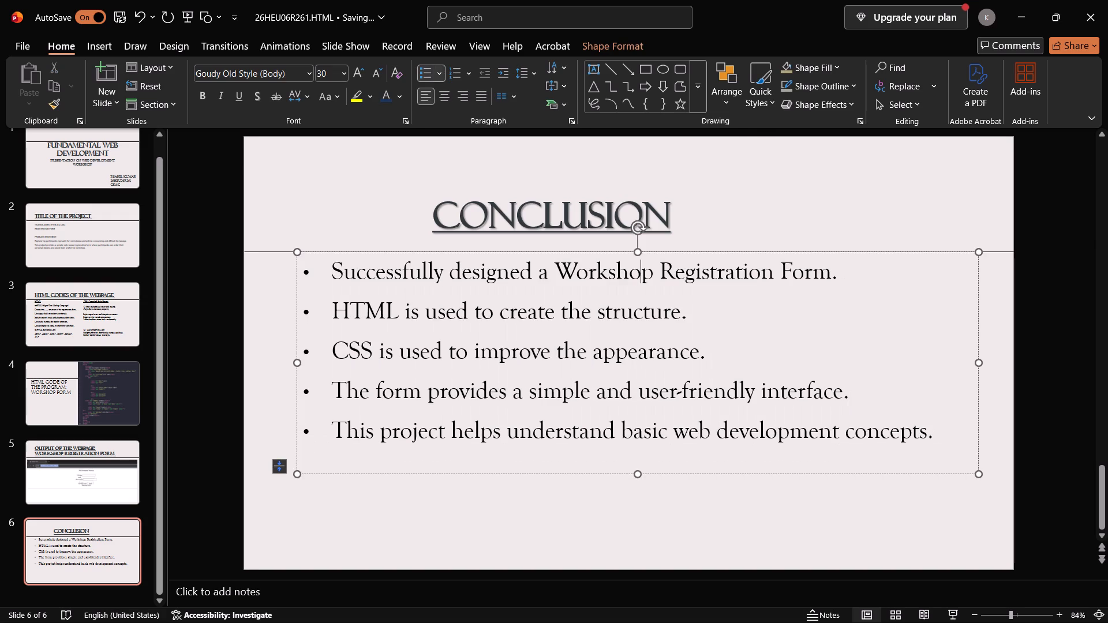
pyautogui.moveTo(592, 213); pyautogui.dragTo(604, 170)
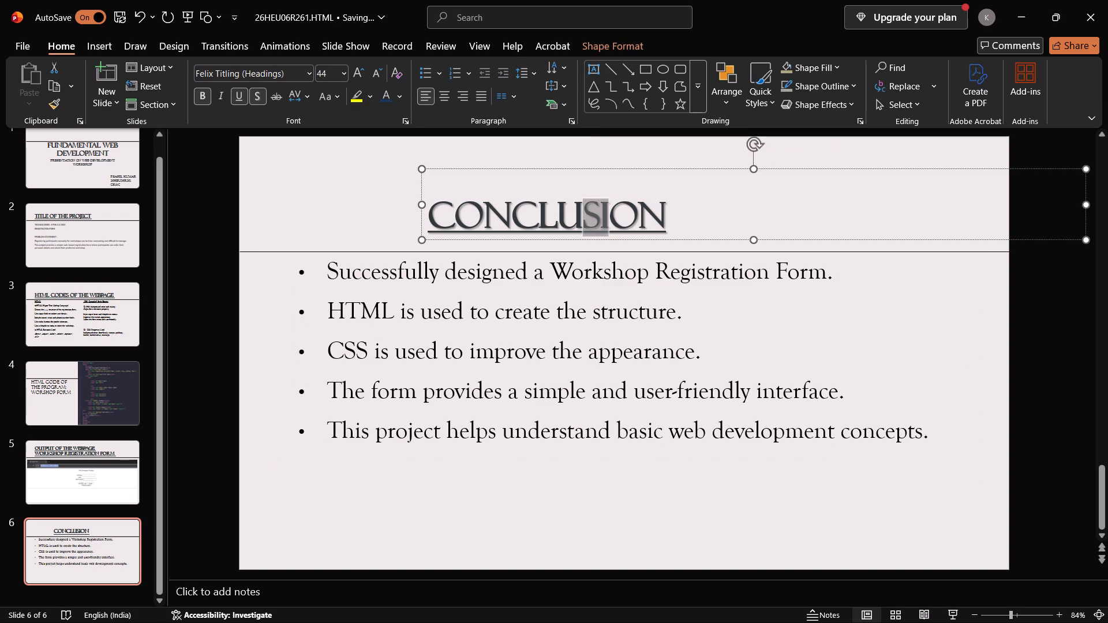
pyautogui.moveTo(1086, 204); pyautogui.dragTo(737, 208)
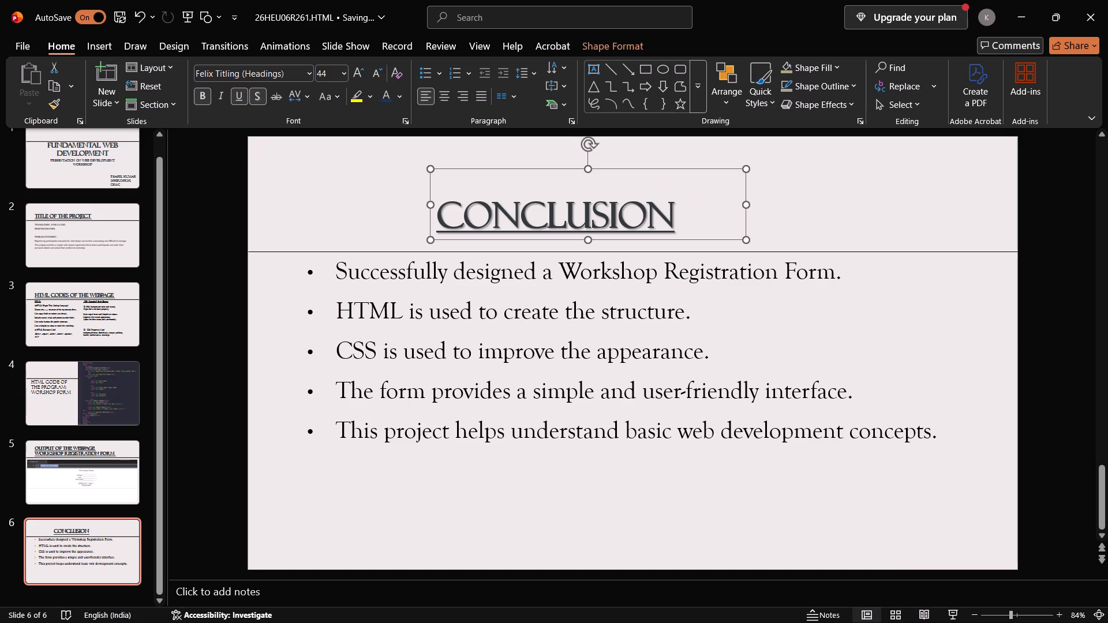
pyautogui.moveTo(656, 170); pyautogui.dragTo(688, 178)
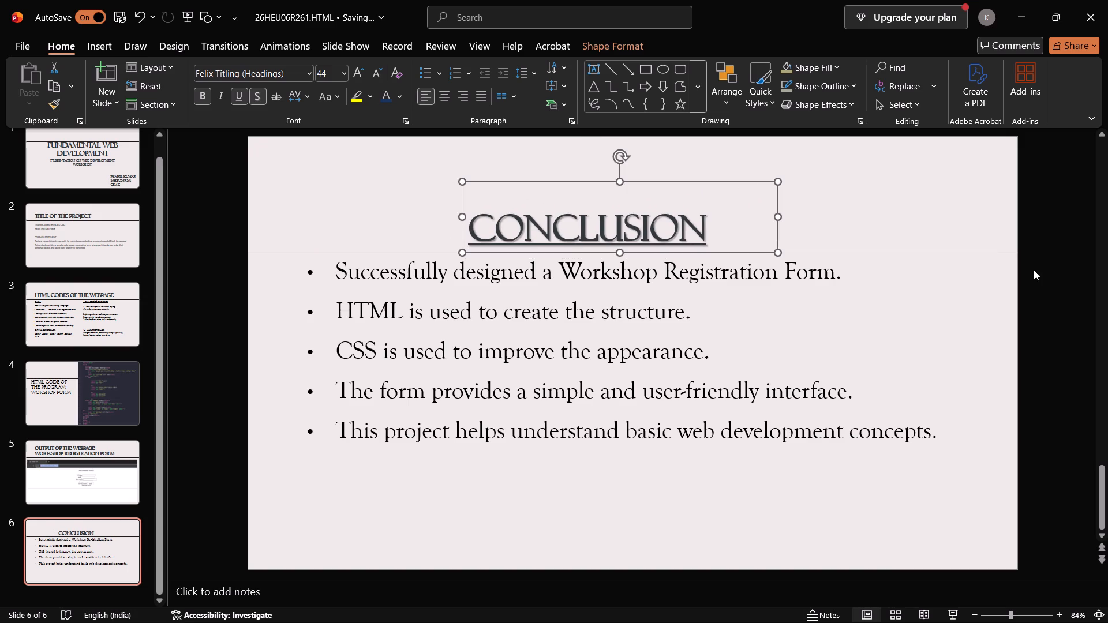
pyautogui.click(1034, 270)
# Make the "PROBLEM STATEMENT :" heading on slide 2 bold and underlined, and apply the current font colour to it.
pyautogui.click(118, 179)
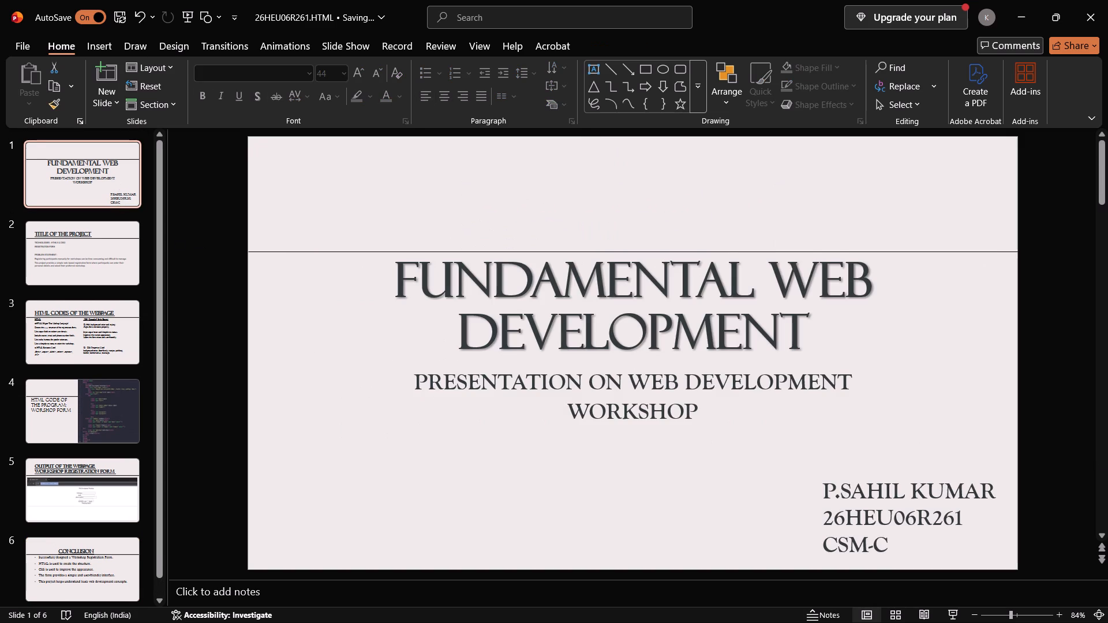
pyautogui.press('Down')
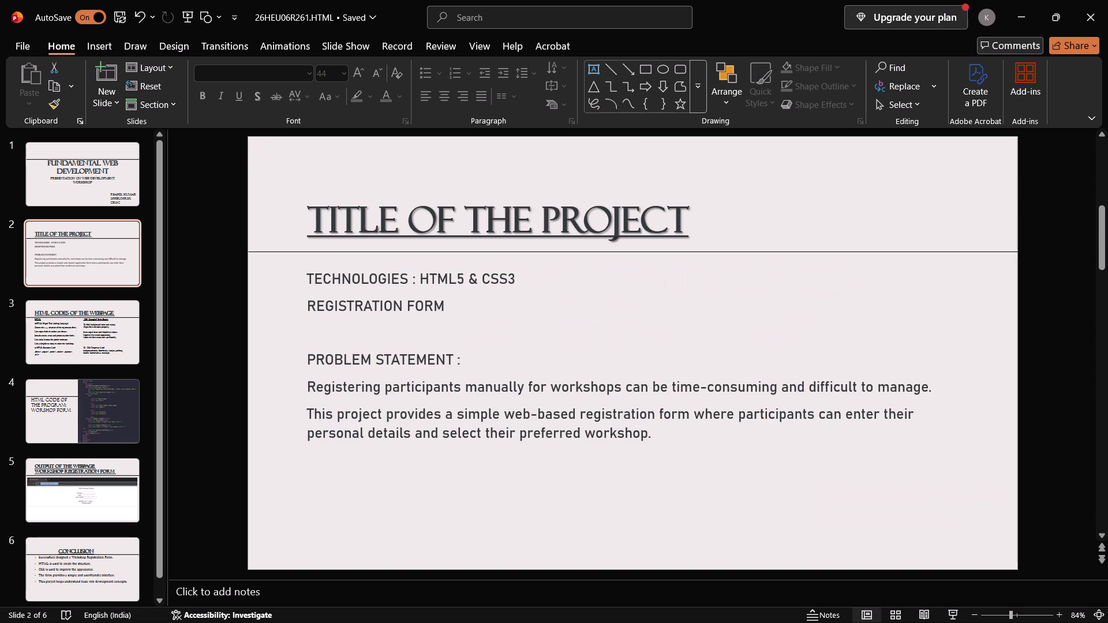
pyautogui.moveTo(474, 359); pyautogui.dragTo(465, 359)
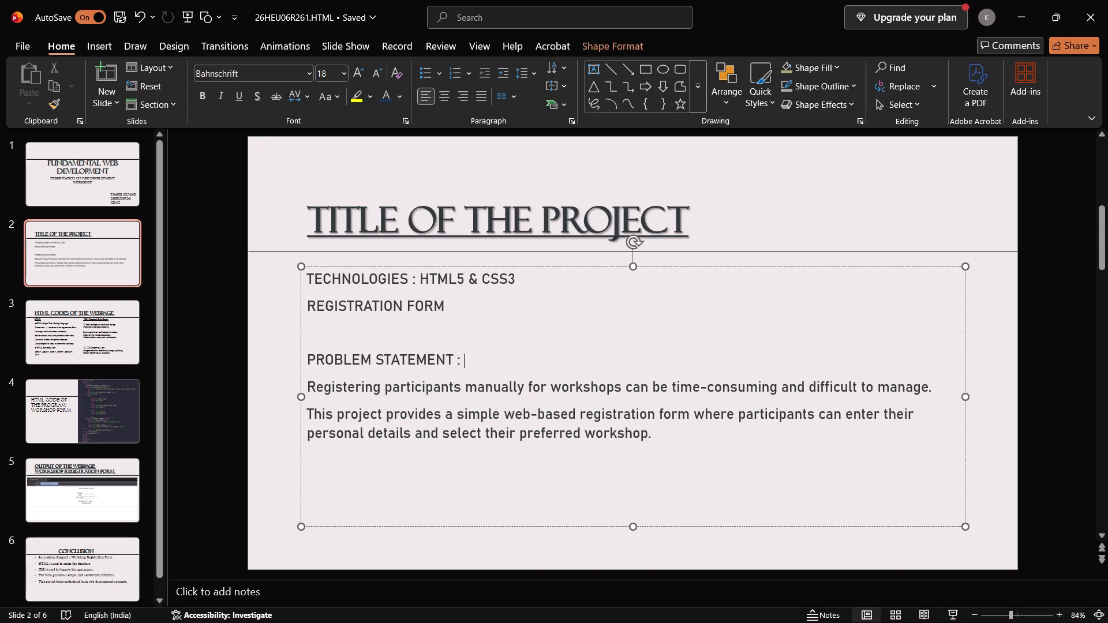
pyautogui.moveTo(465, 359); pyautogui.dragTo(310, 350)
pyautogui.click(327, 324)
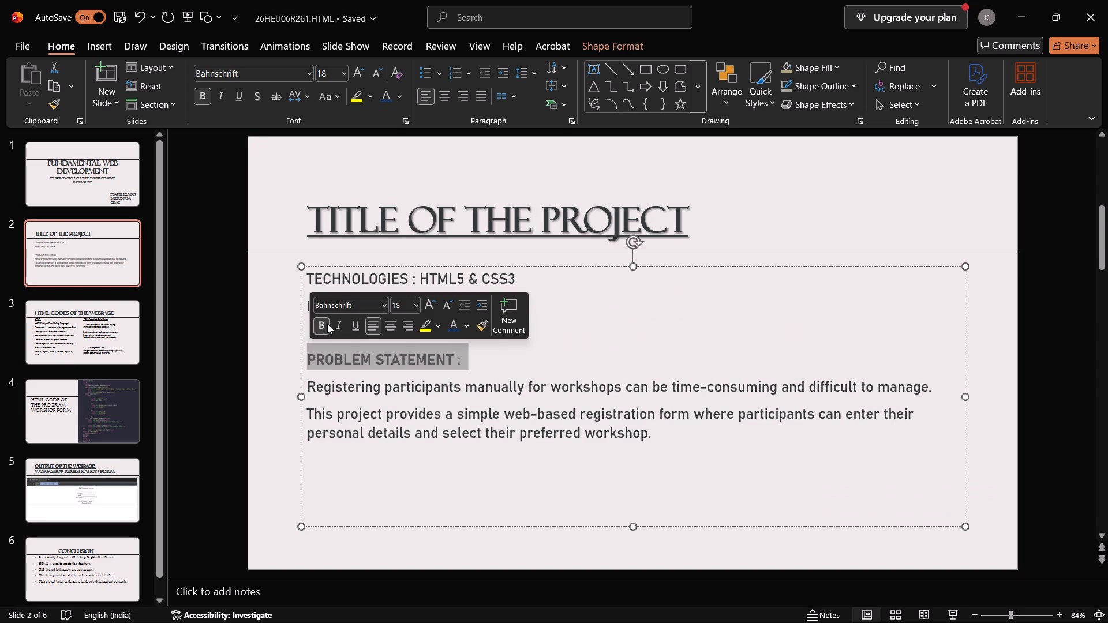
pyautogui.click(458, 324)
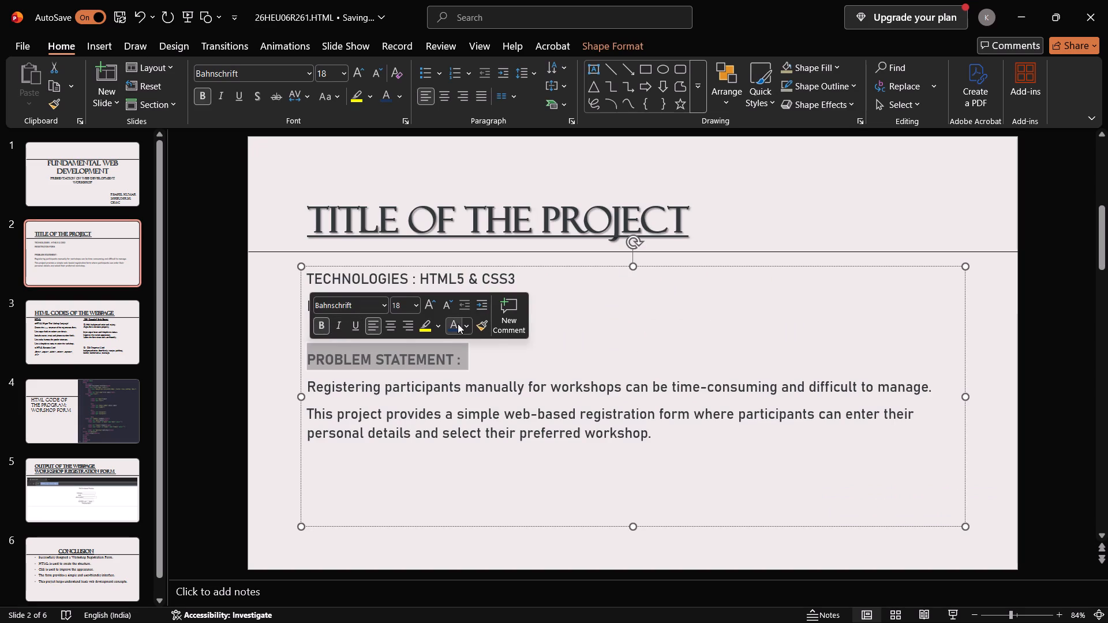
pyautogui.click(355, 326)
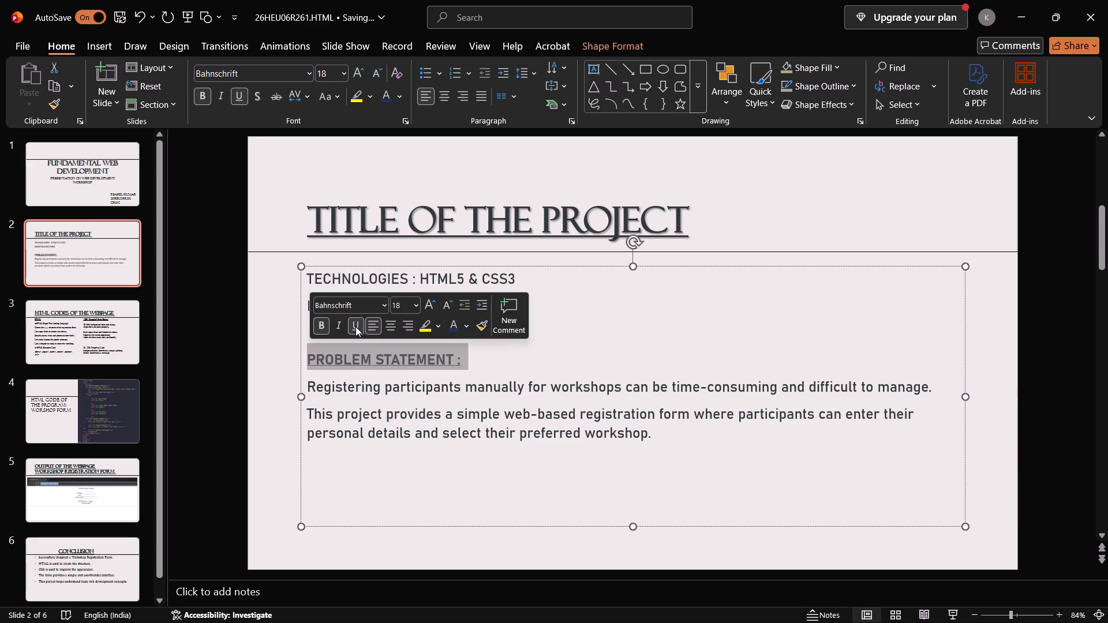
# Make the word "TECHNOLOGIES" on slide 2 bold and underlined, and apply the current font colour to it.
pyautogui.click(230, 356)
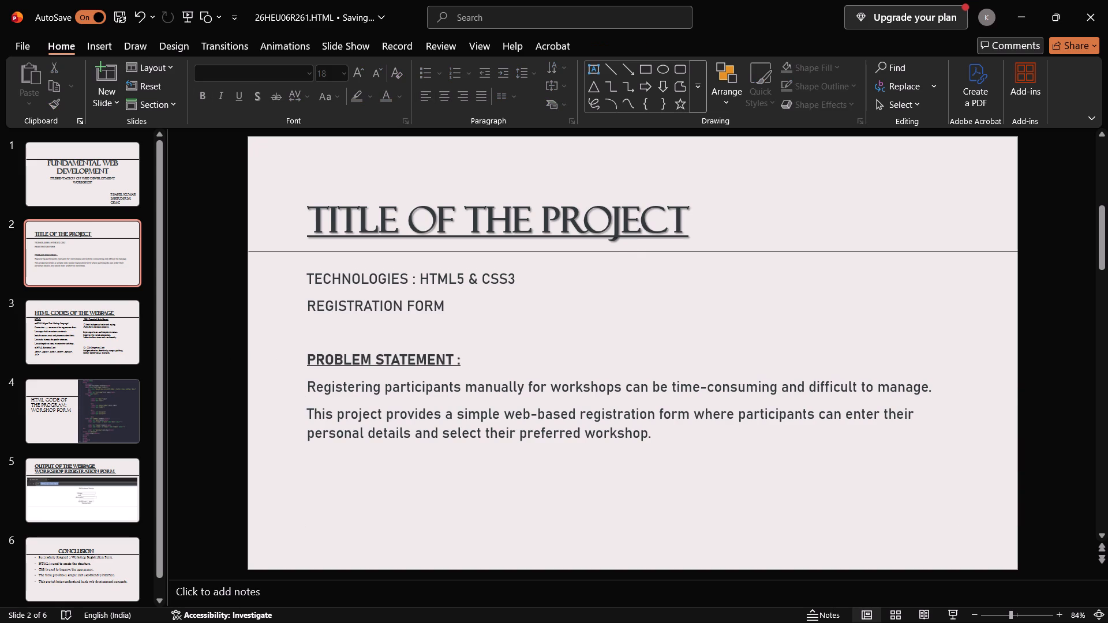
pyautogui.moveTo(409, 280); pyautogui.dragTo(291, 284)
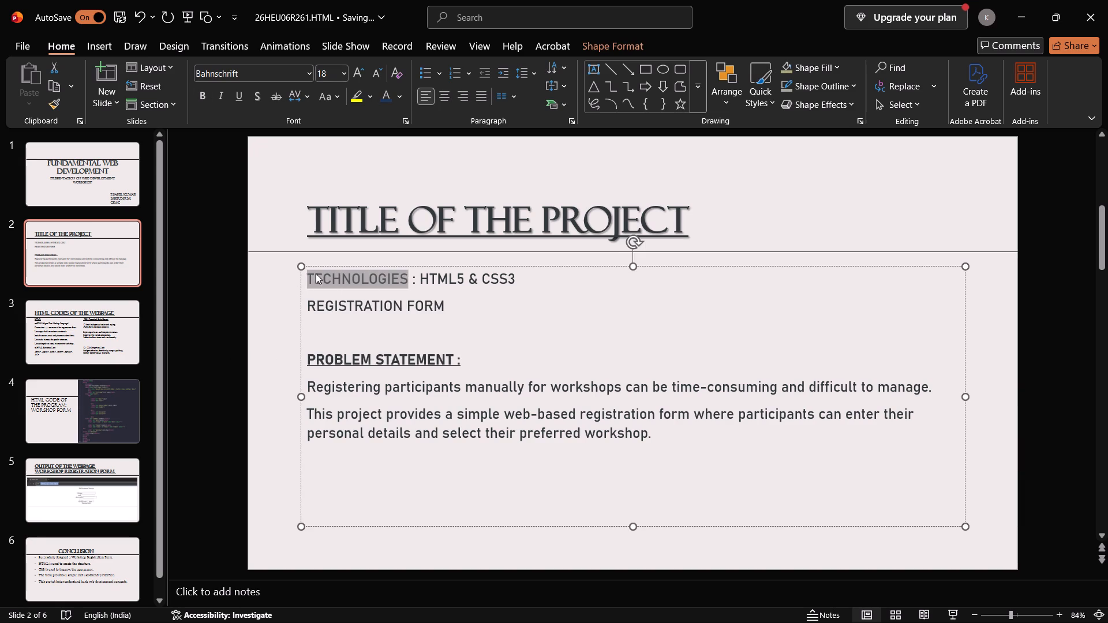
pyautogui.click(334, 264)
pyautogui.click(300, 263)
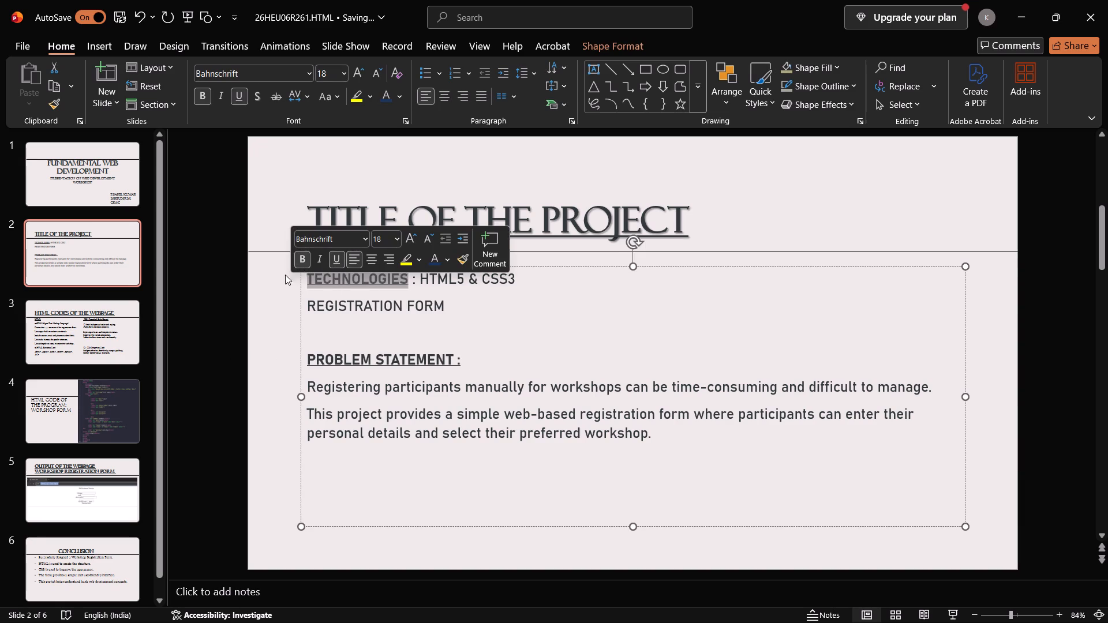
pyautogui.click(429, 258)
pyautogui.click(251, 336)
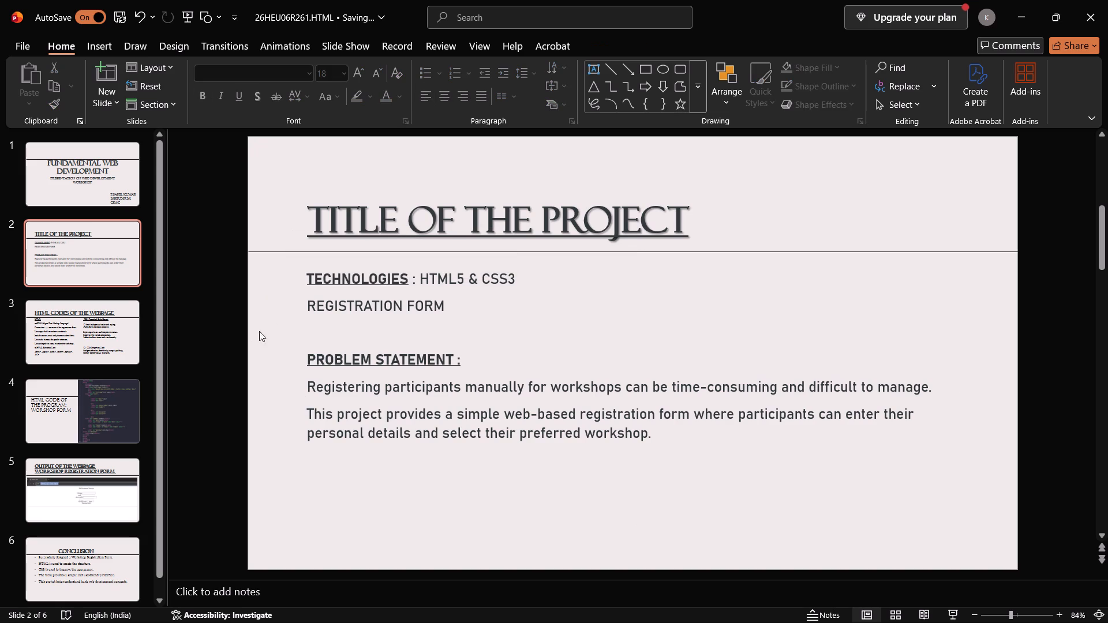
# On slide 3, format the three CSS lines from "Styles input boxes" to "Makes the form clean" as a bulleted list.
pyautogui.click(96, 323)
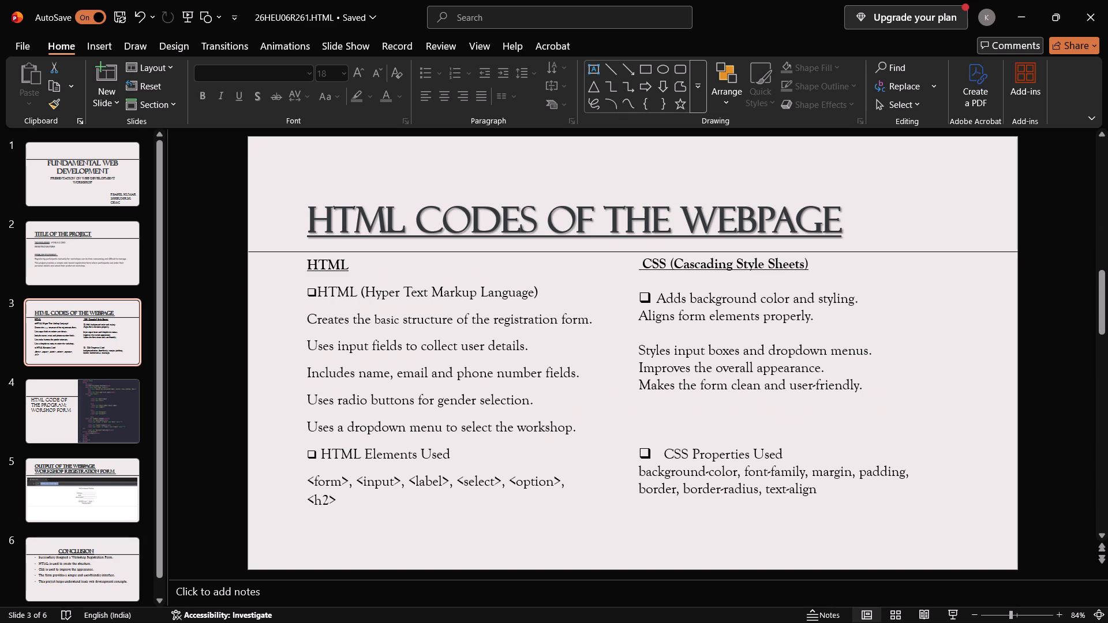
pyautogui.moveTo(872, 398); pyautogui.dragTo(642, 343)
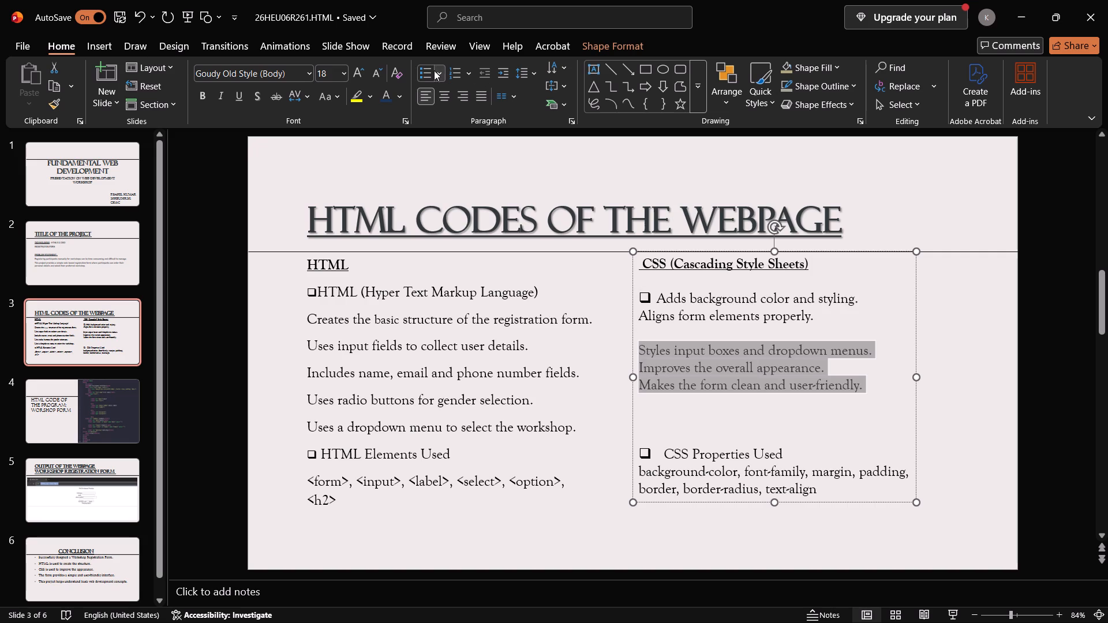
pyautogui.click(431, 70)
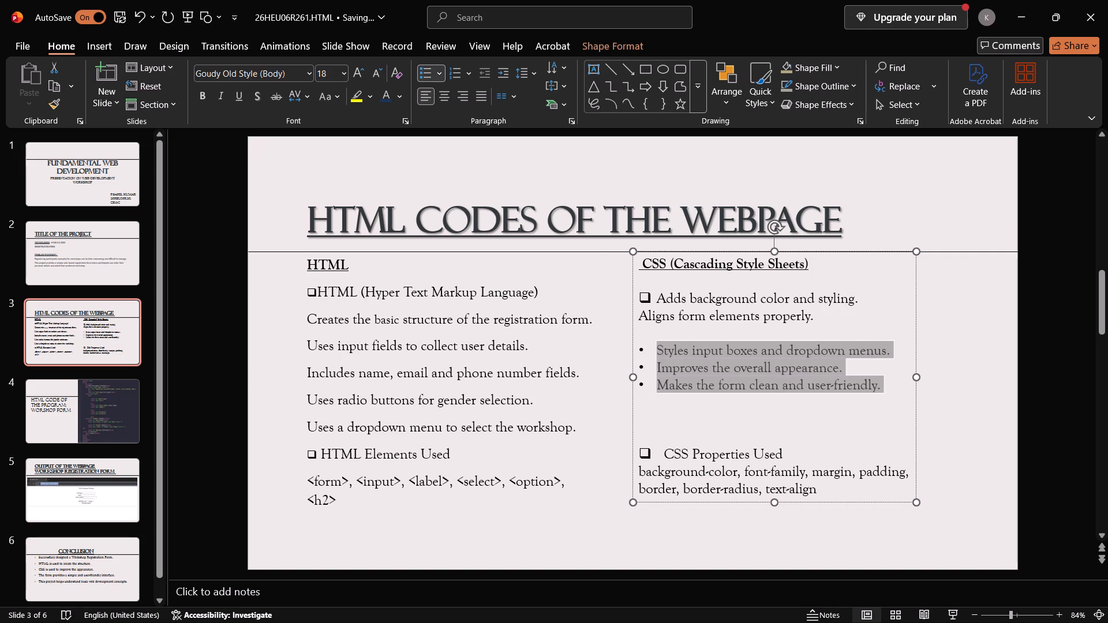
# On slide 3, format the five HTML lines from "Creates the basic structure" to "Uses a dropdown menu" as a bulleted list.
pyautogui.click(459, 461)
pyautogui.moveTo(588, 434); pyautogui.dragTo(279, 329)
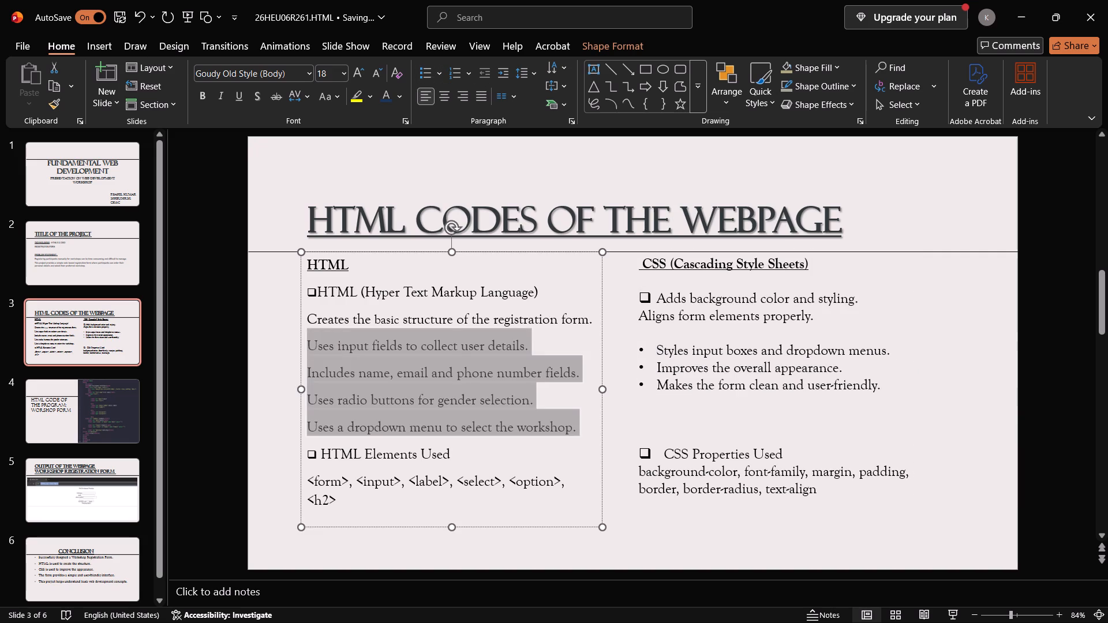
pyautogui.moveTo(279, 329); pyautogui.dragTo(304, 319)
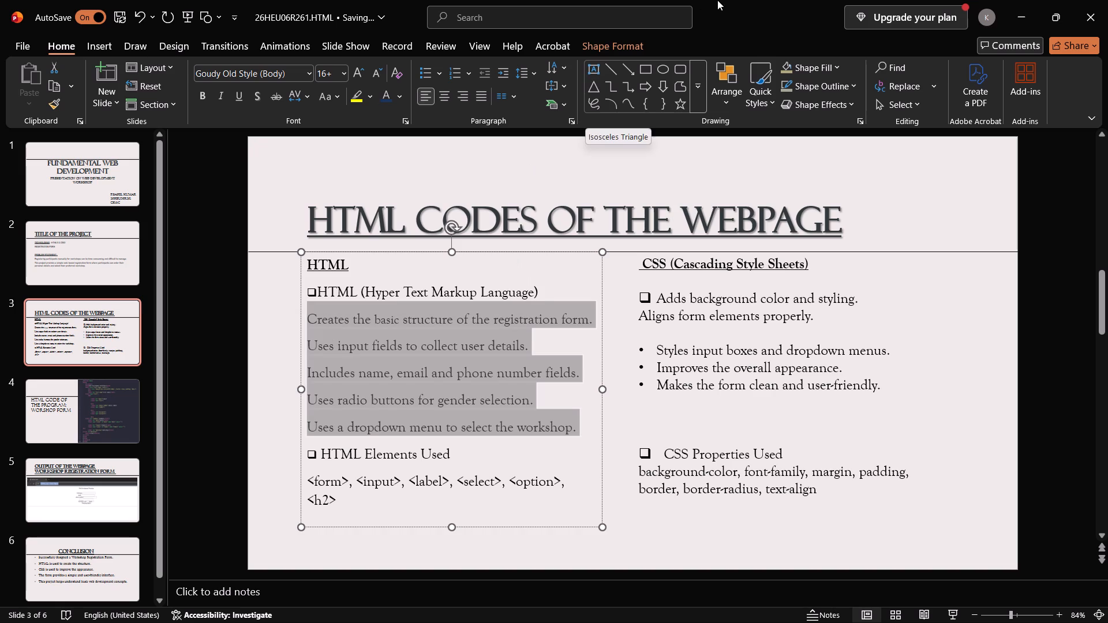
pyautogui.click(424, 74)
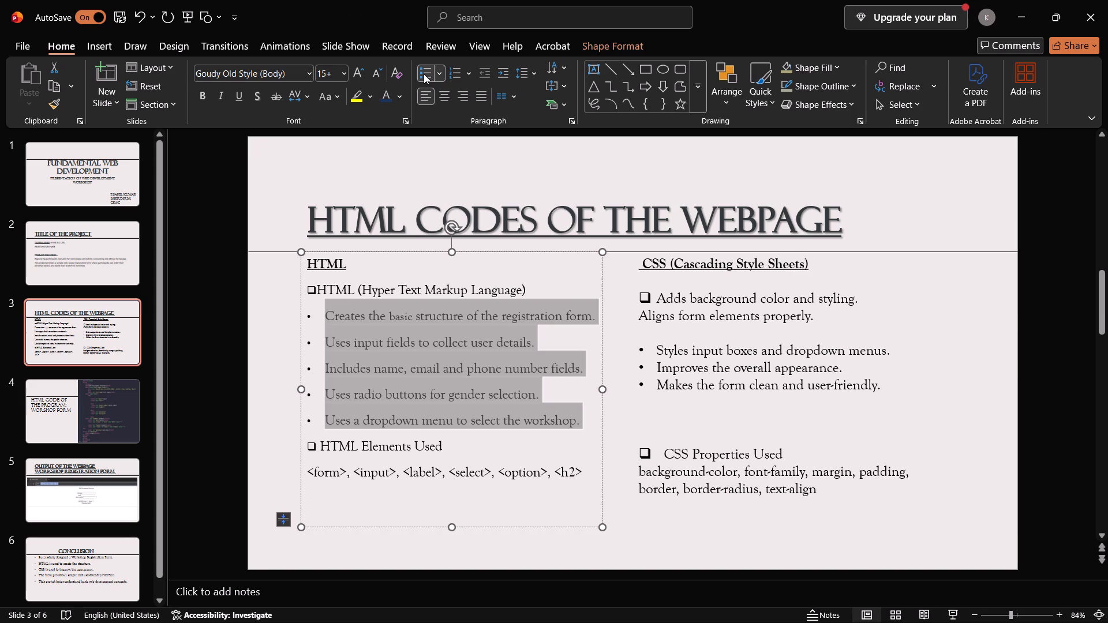
pyautogui.click(234, 333)
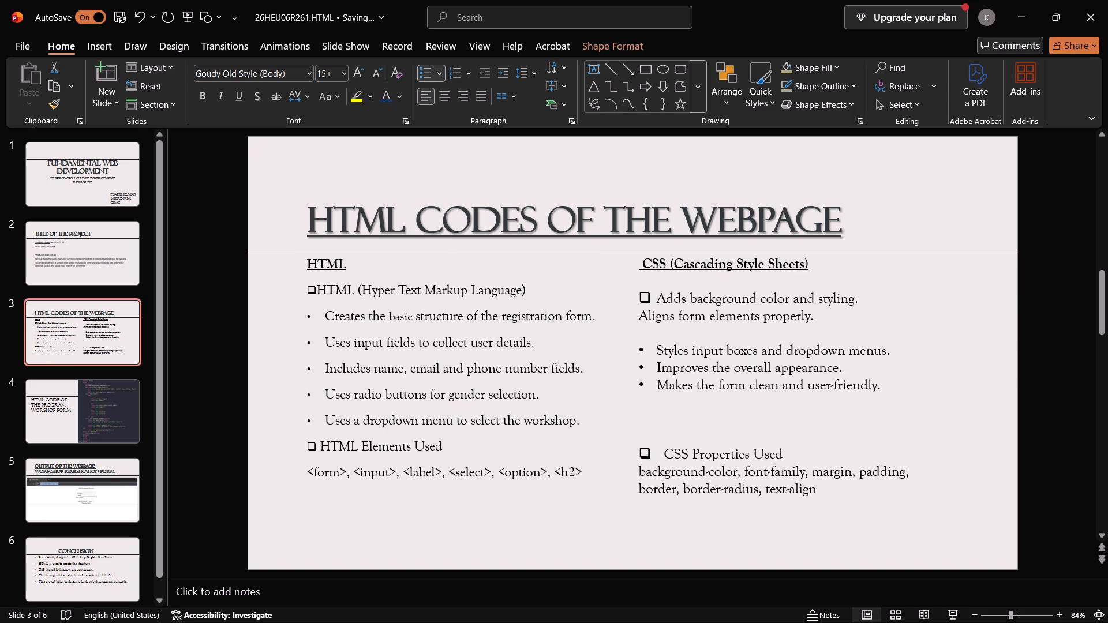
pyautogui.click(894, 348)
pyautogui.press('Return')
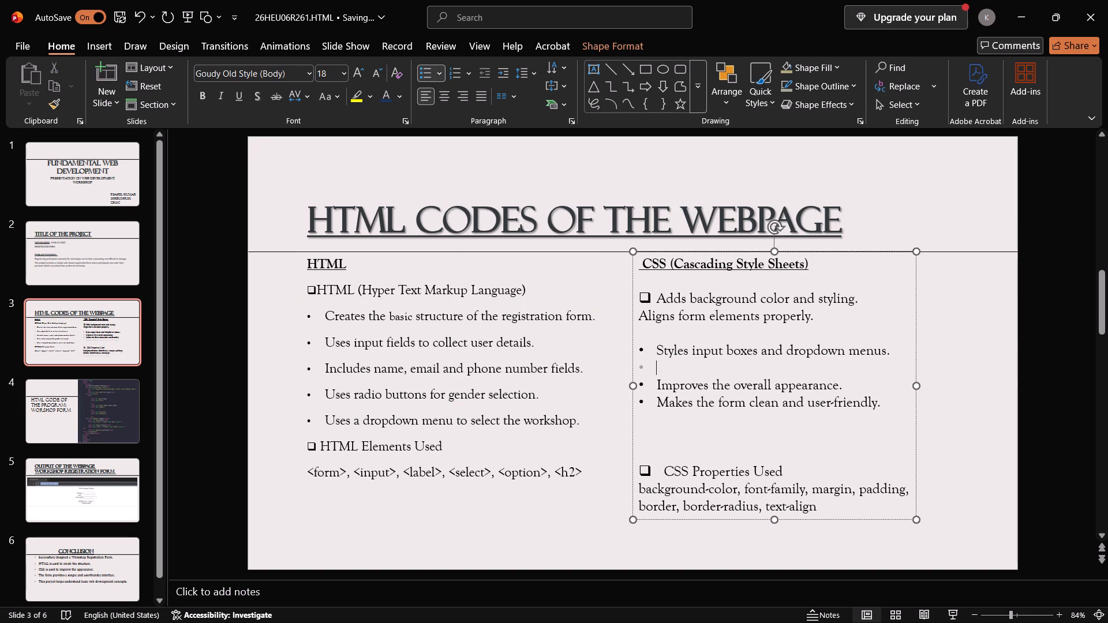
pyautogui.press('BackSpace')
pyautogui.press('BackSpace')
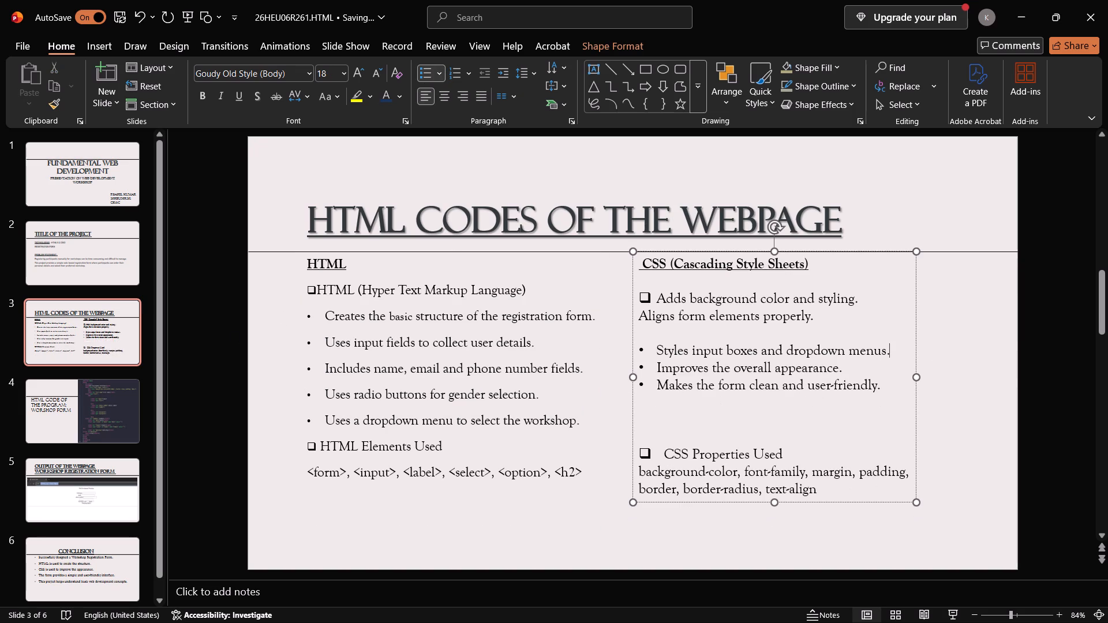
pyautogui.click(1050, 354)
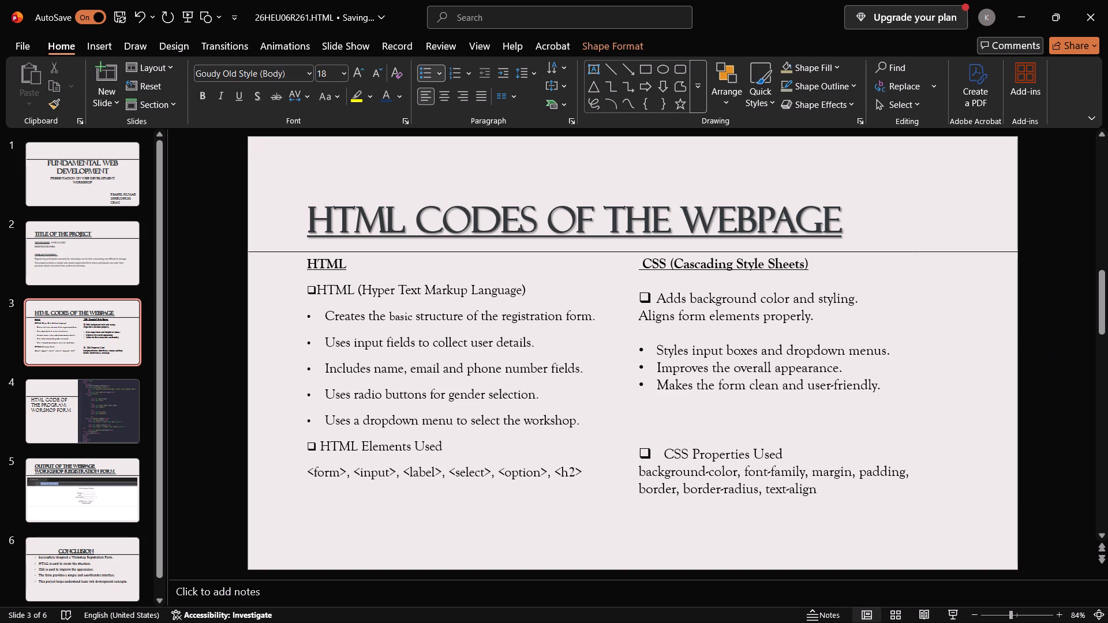
# On slide 3, insert an unbulleted blank line between "Uses a dropdown menu to select the workshop." and "HTML Elements Used".
pyautogui.click(598, 420)
pyautogui.click(579, 421)
pyautogui.press('Return')
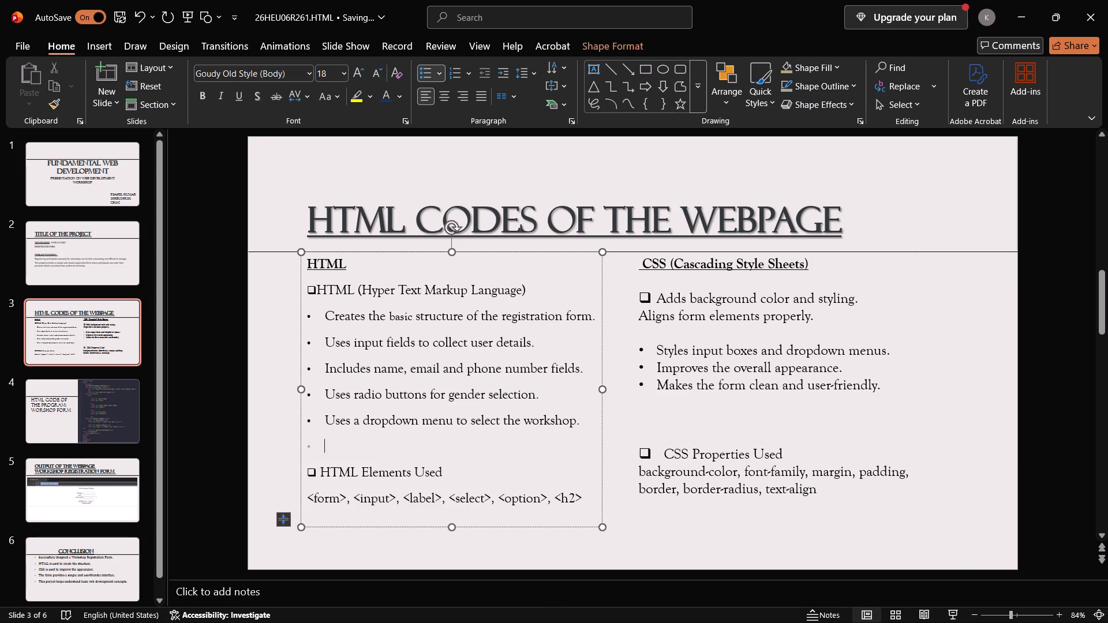
pyautogui.click(987, 615)
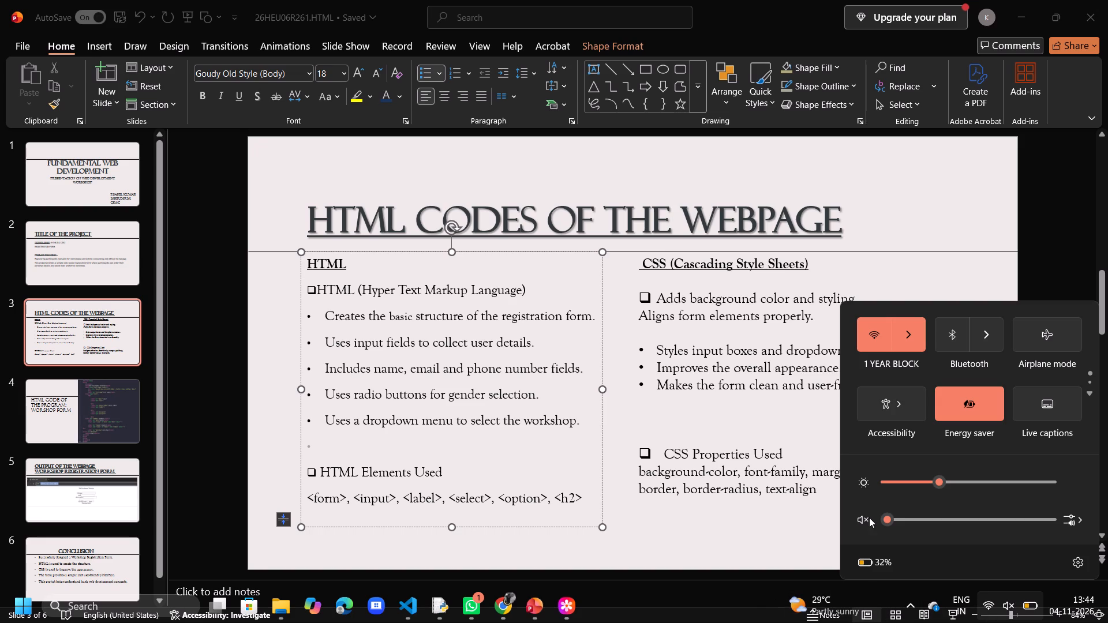
pyautogui.click(318, 437)
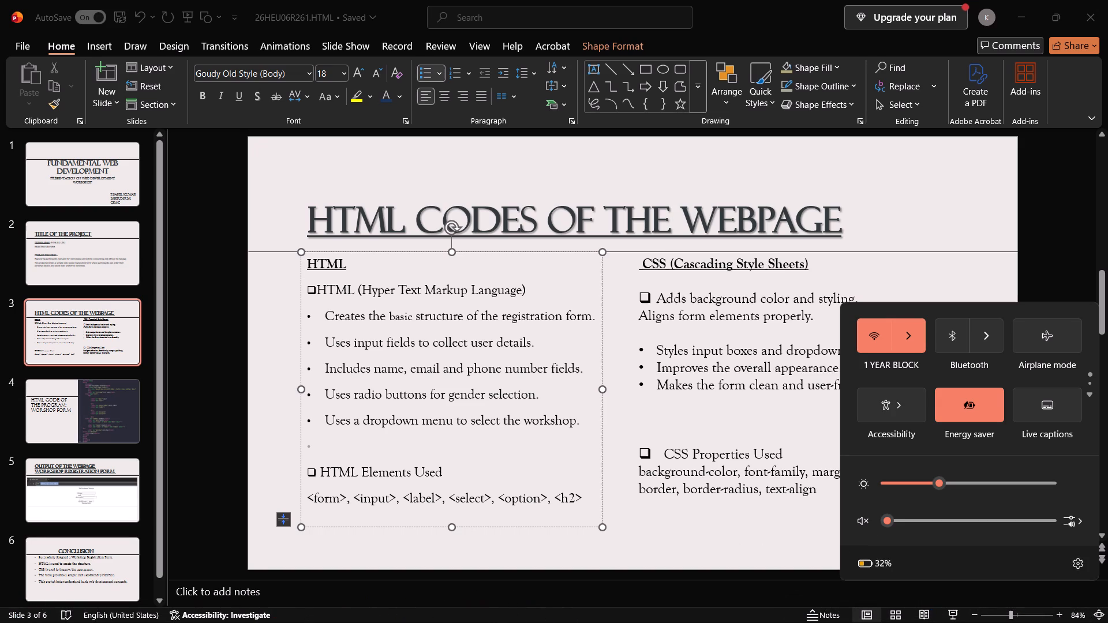
pyautogui.press('BackSpace')
pyautogui.press('BackSpace')
pyautogui.press('Return')
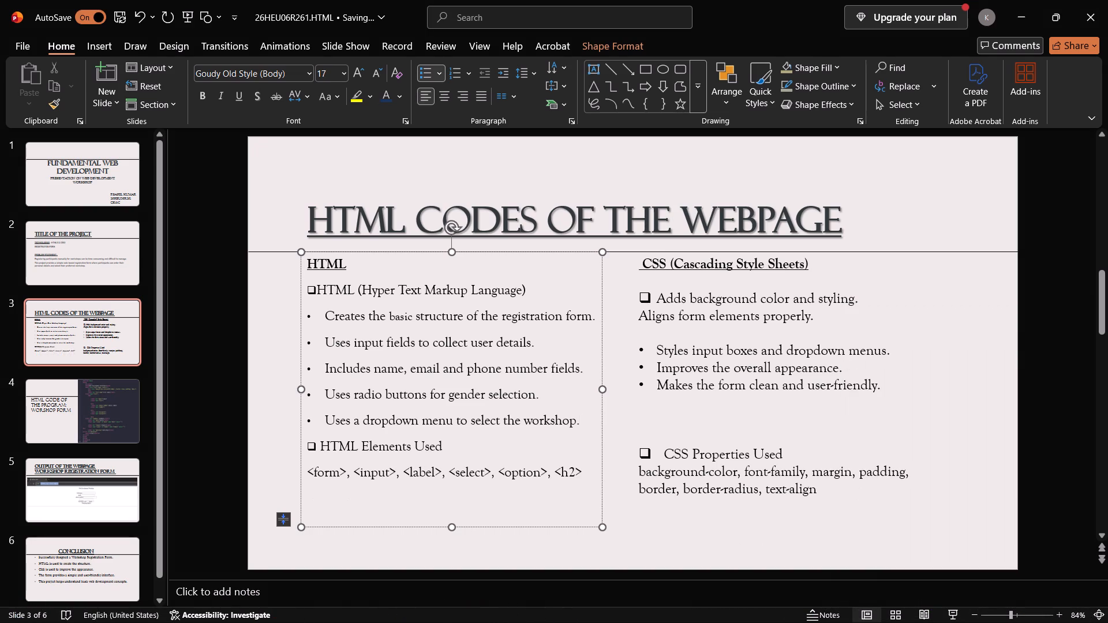
pyautogui.press('BackSpace')
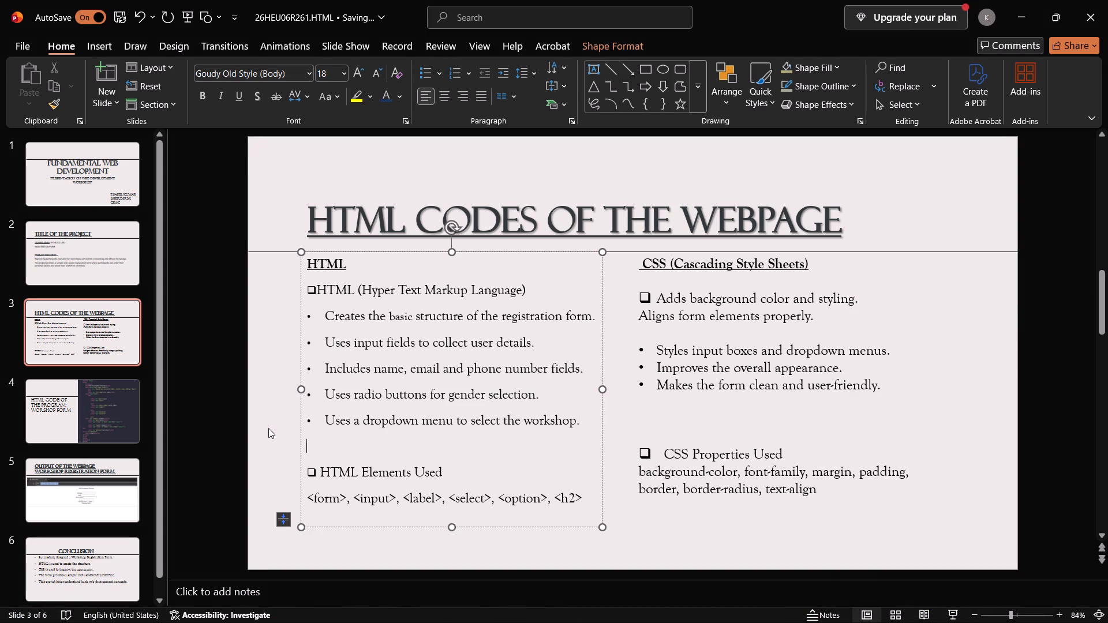
pyautogui.click(268, 427)
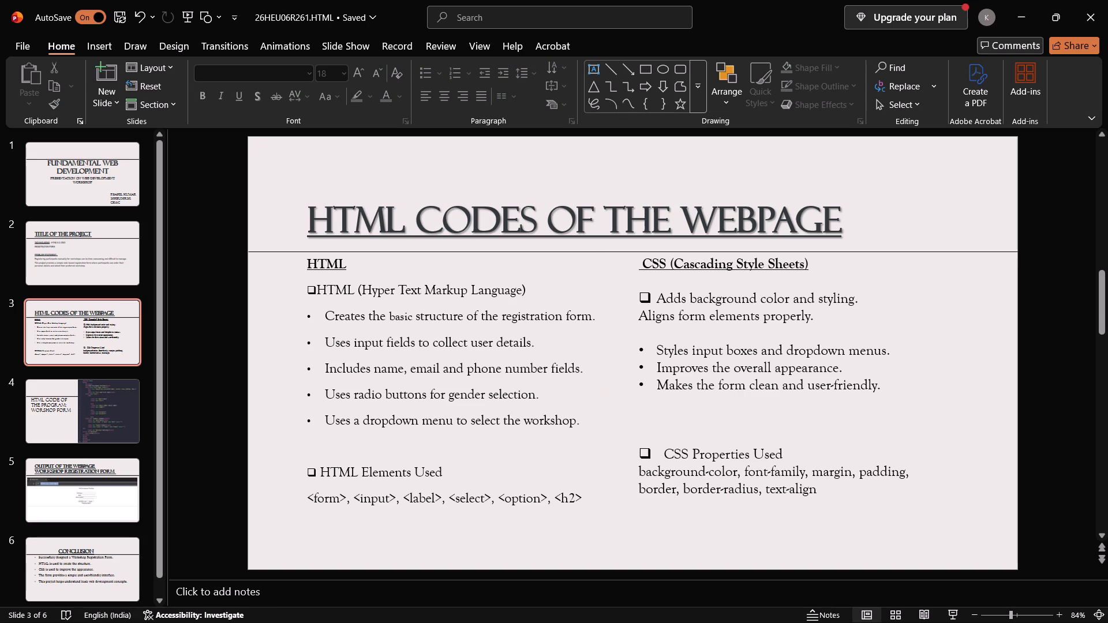
# Move the slide 3 title "HTML CODES OF THE WEBPAGE" slightly up and rightward until its box meets the slide's right edge.
pyautogui.click(611, 220)
pyautogui.moveTo(602, 171); pyautogui.dragTo(620, 173)
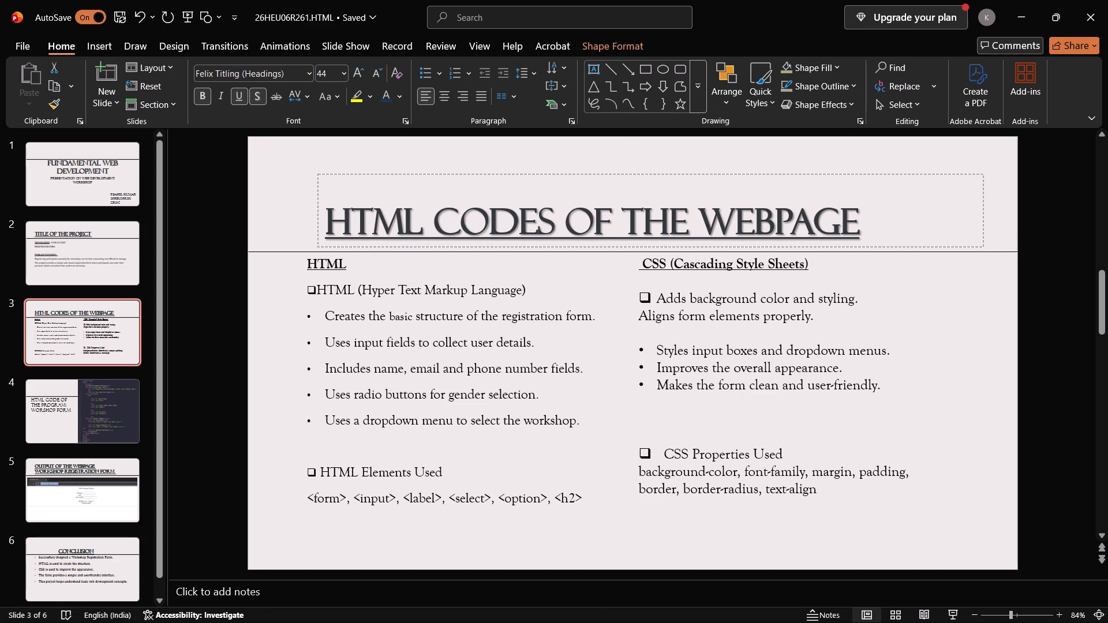
pyautogui.moveTo(620, 173); pyautogui.dragTo(652, 168)
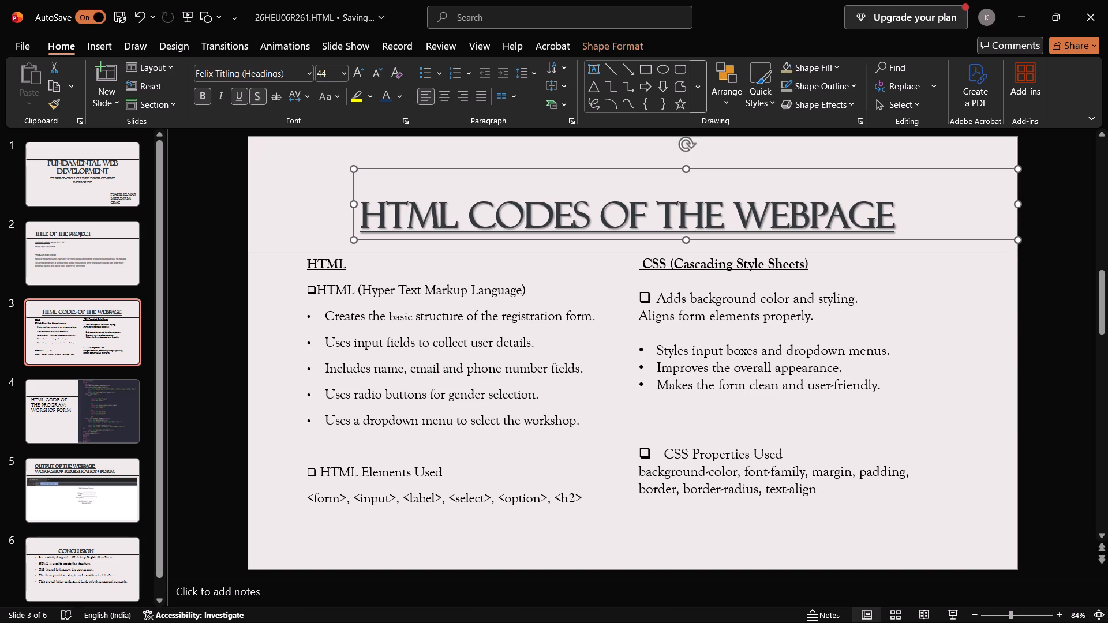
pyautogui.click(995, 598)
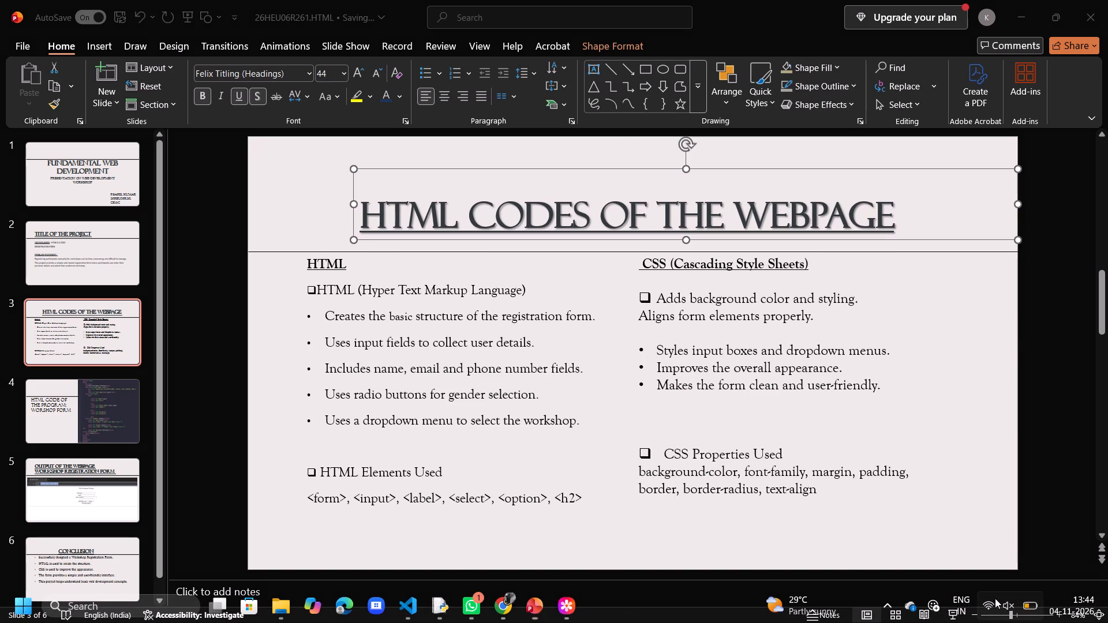
# Centre the "HTML CODES OF THE WEBPAGE" title text and shift its box slightly left to sit nearer the middle of slide 3.
pyautogui.click(1066, 265)
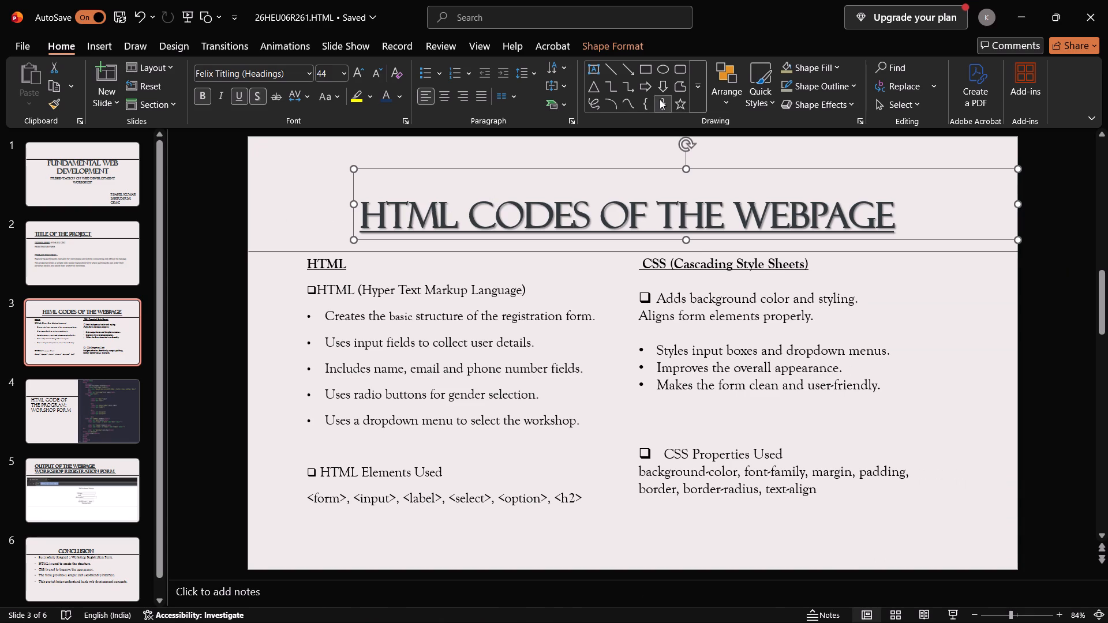
pyautogui.click(447, 98)
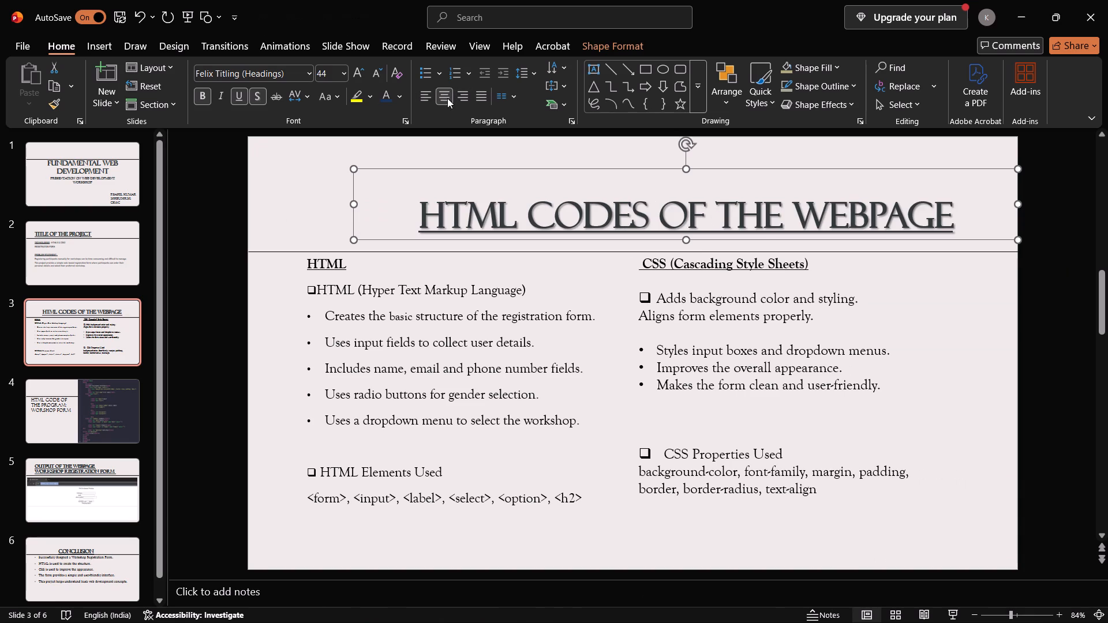
pyautogui.moveTo(718, 167); pyautogui.dragTo(680, 170)
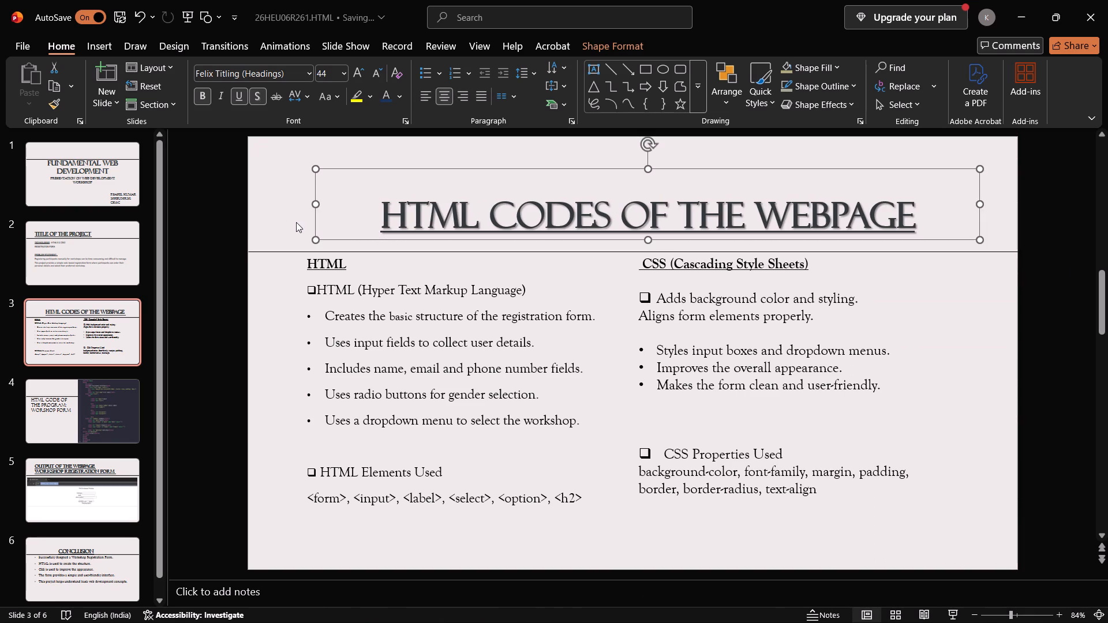
pyautogui.click(238, 231)
# Review the titles and layout of slides 4, 5, 1, 2 and 3.
pyautogui.click(117, 409)
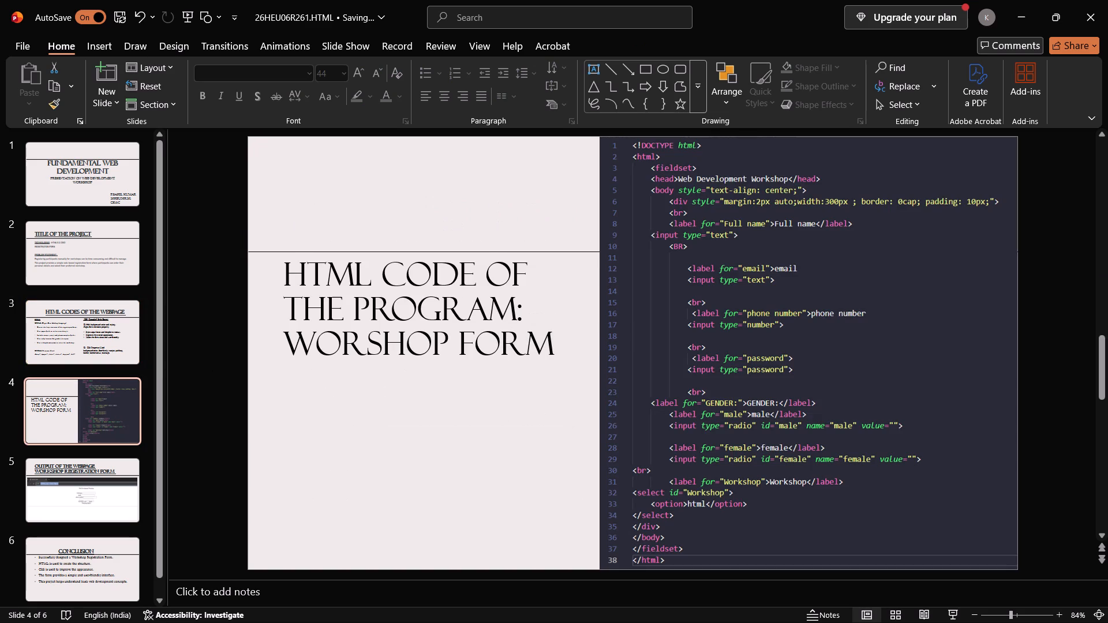
pyautogui.click(74, 491)
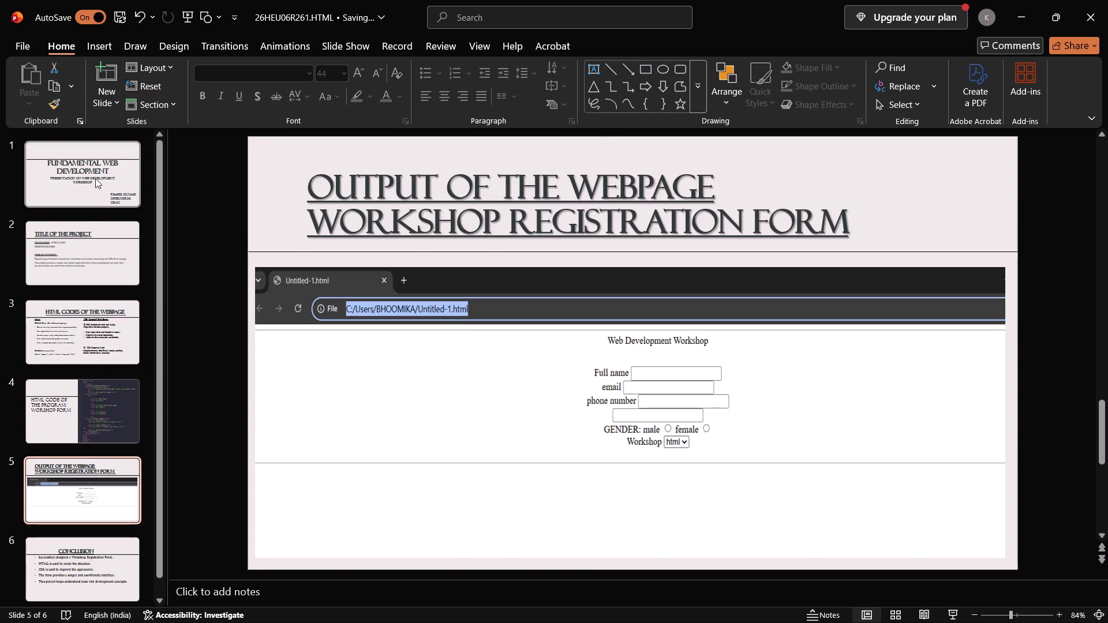
pyautogui.click(95, 178)
pyautogui.click(101, 254)
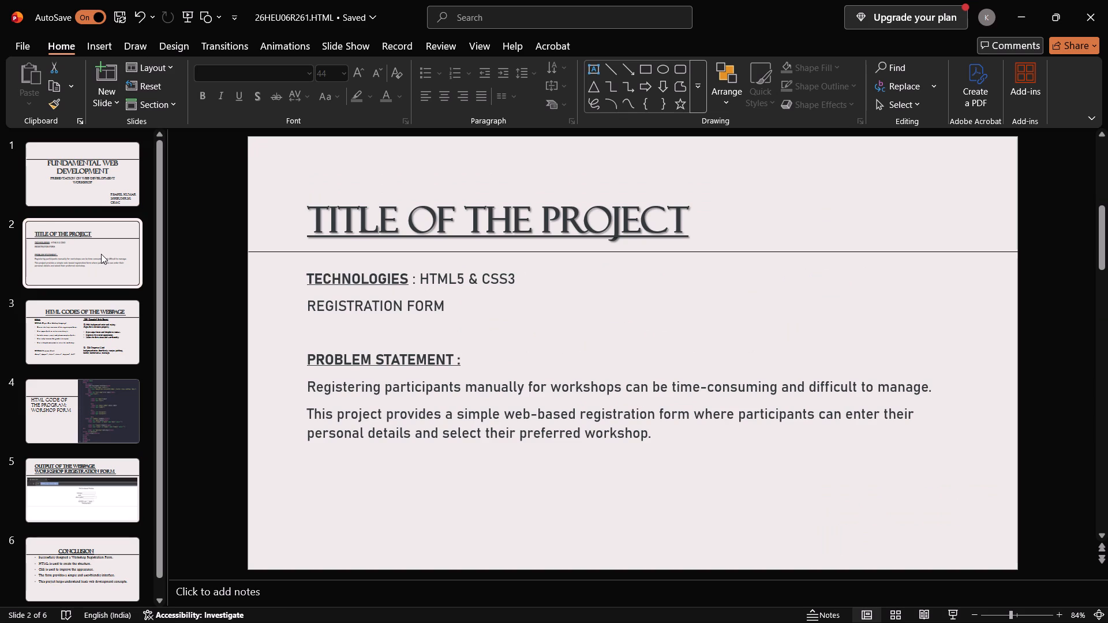
pyautogui.click(72, 319)
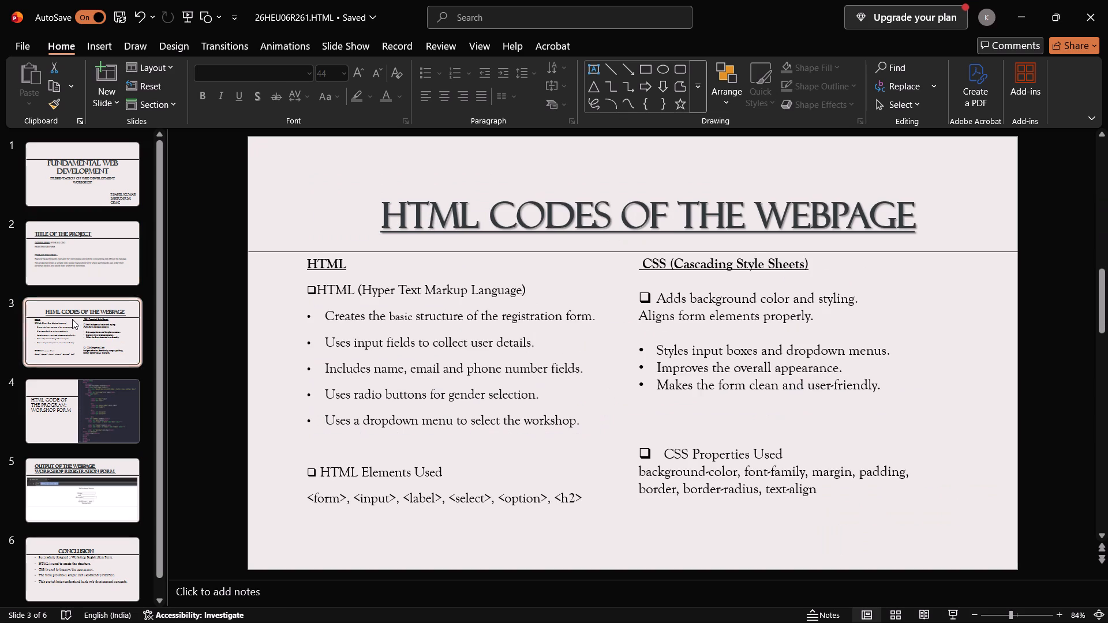